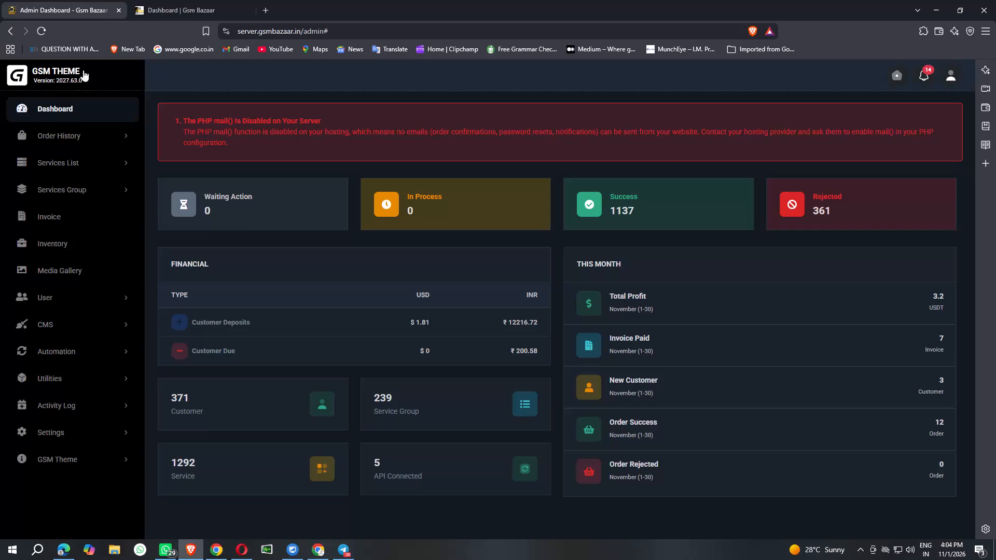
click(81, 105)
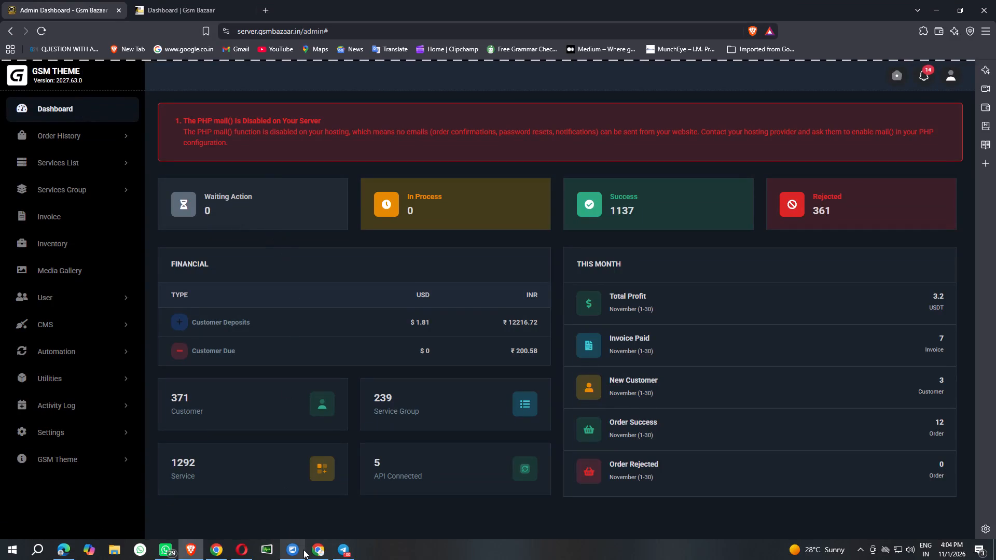
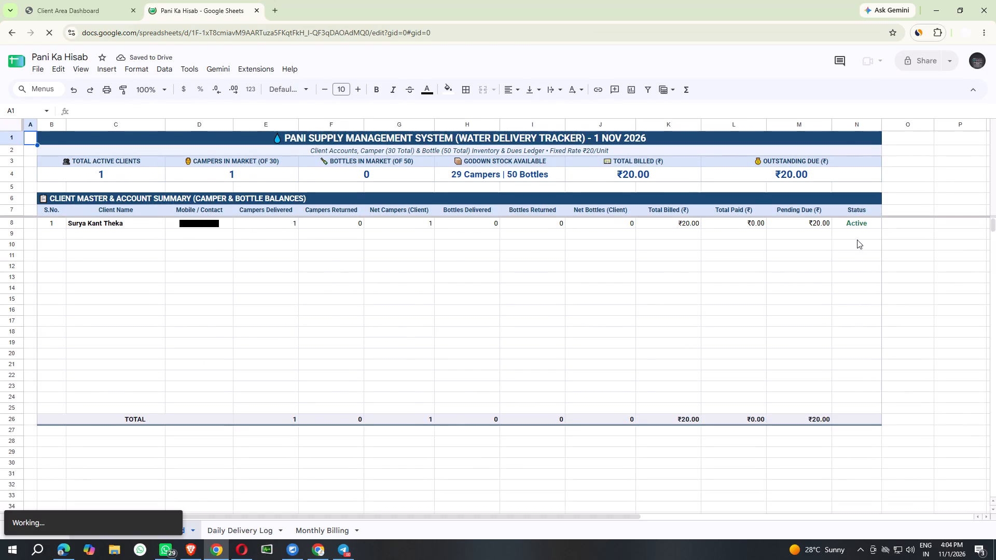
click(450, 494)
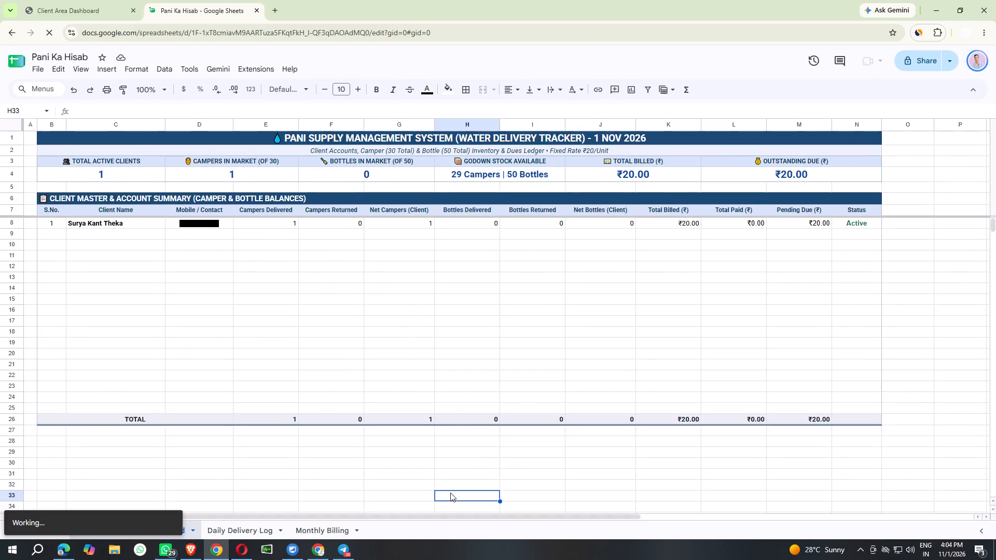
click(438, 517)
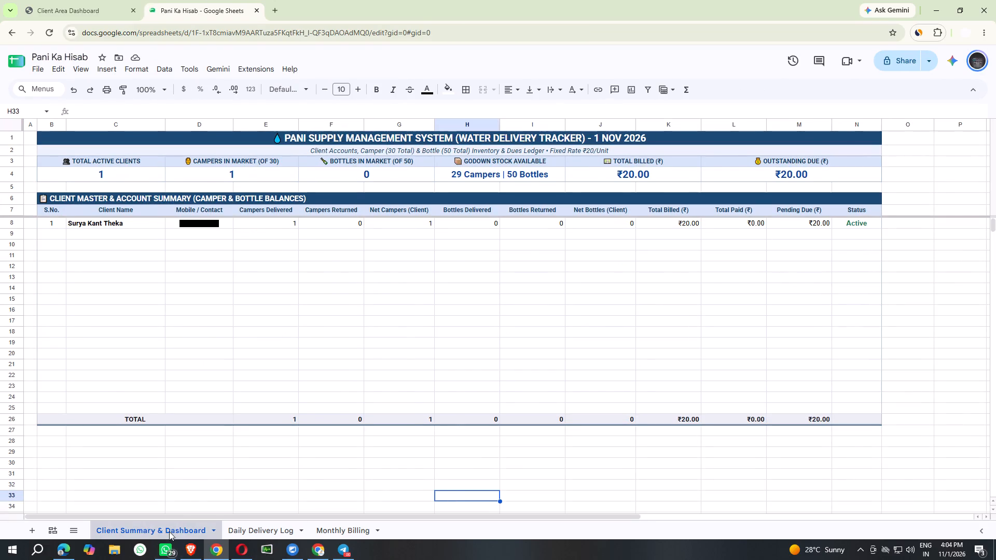
In the Client Summary & Dashboard sheet, enter serial number 2 and client name "Desi Wine Kanteen" in row 9.
click(169, 531)
click(259, 531)
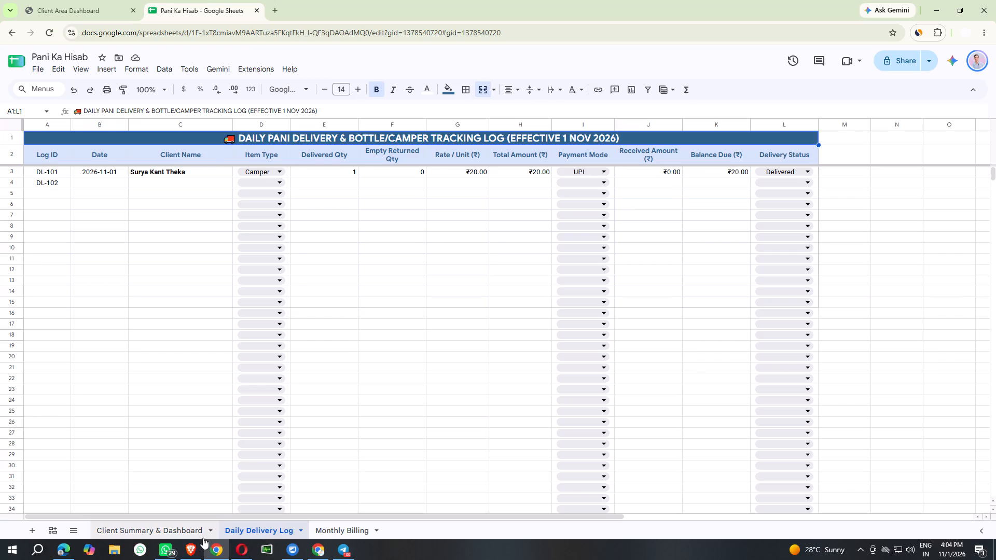
click(160, 534)
click(50, 234)
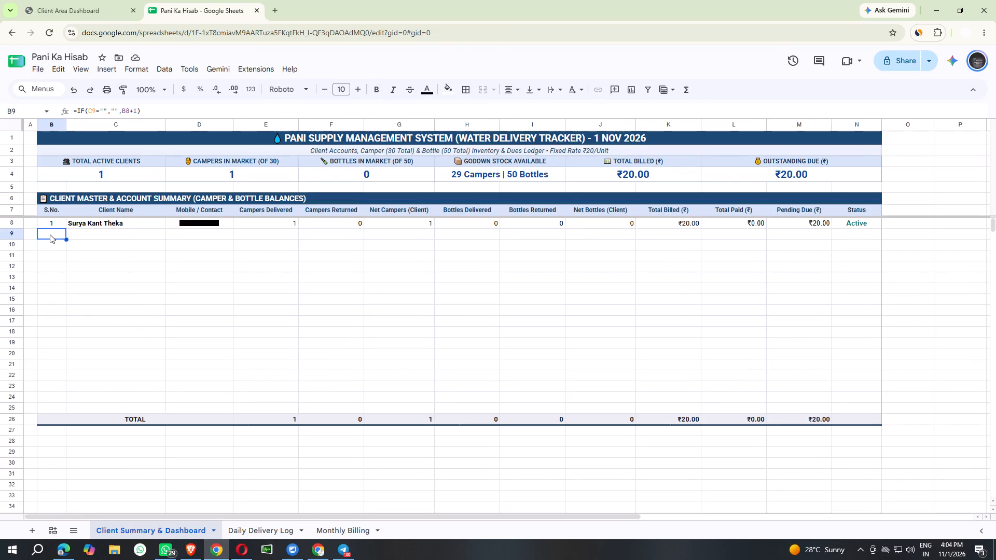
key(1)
key(BackSpace)
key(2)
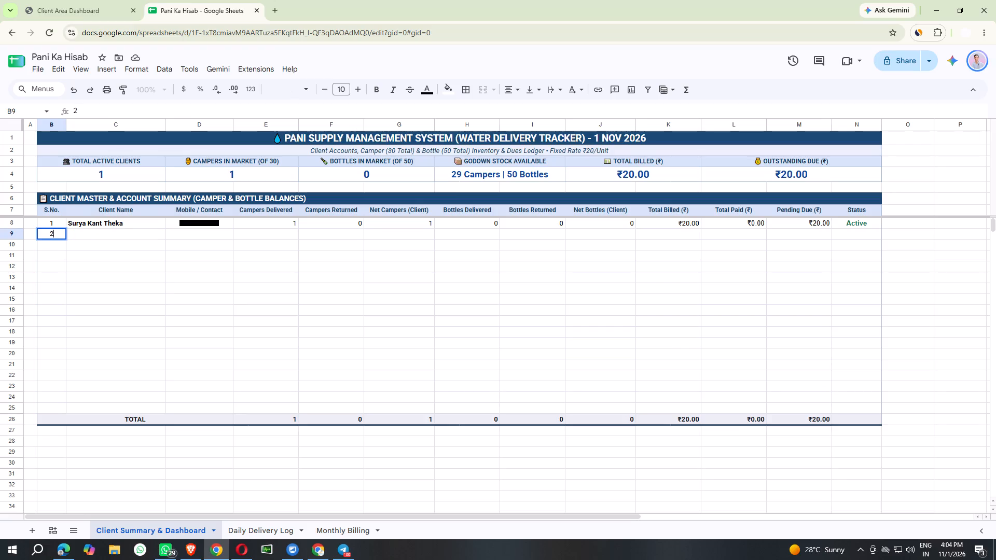
click(104, 231)
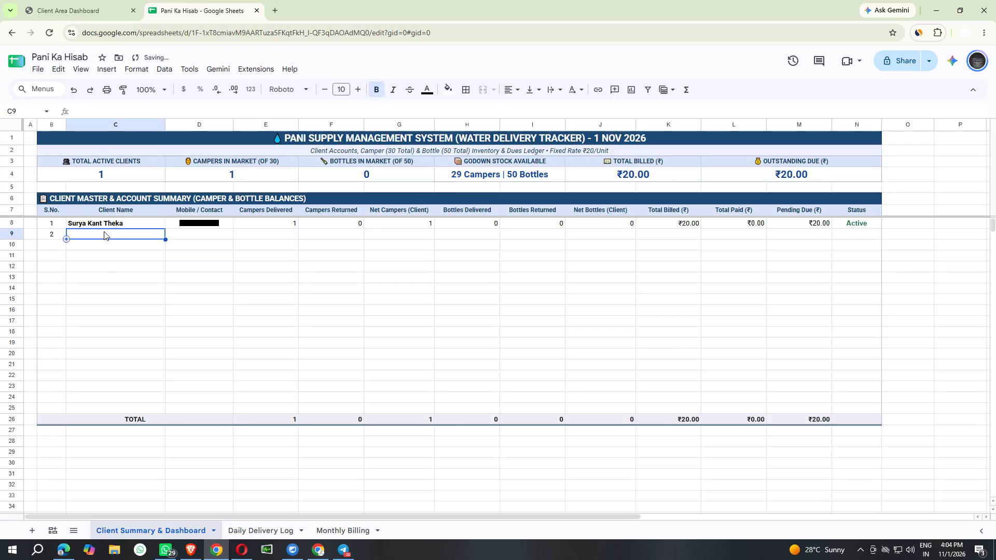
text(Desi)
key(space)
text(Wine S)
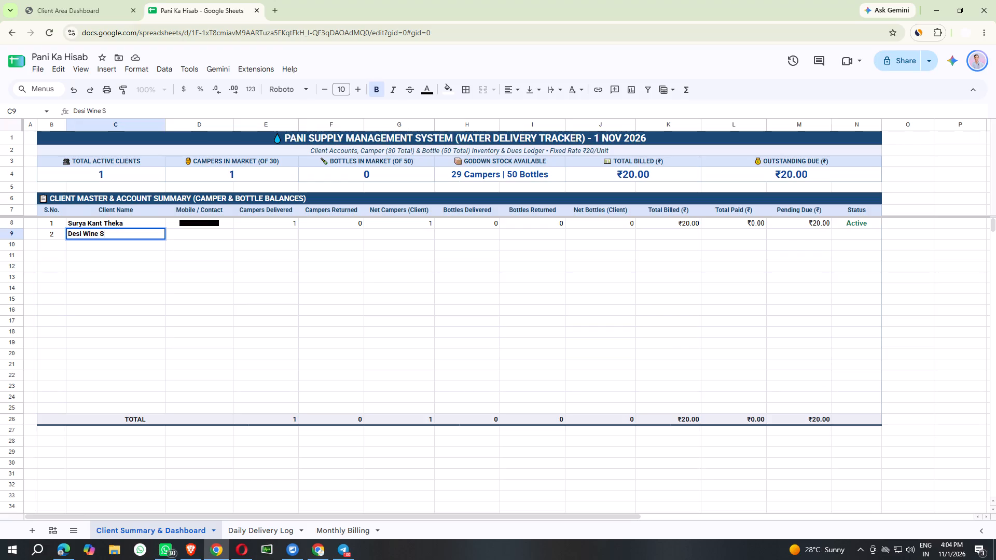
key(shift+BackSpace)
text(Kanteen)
Copy the first client's mobile number into the Mobile / Contact cell of Desi Wine Kanteen.
click(210, 232)
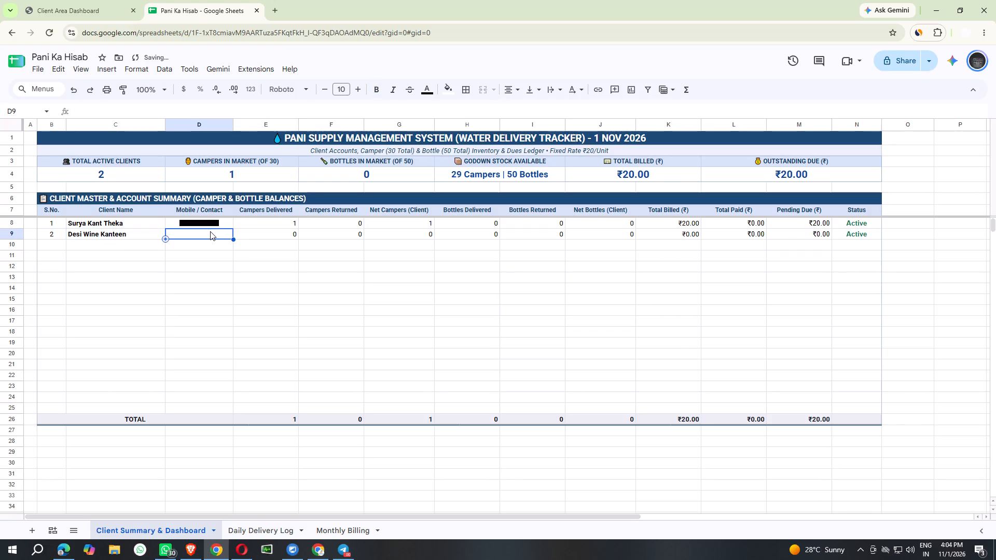
click(208, 220)
key(ctrl+c)
click(210, 238)
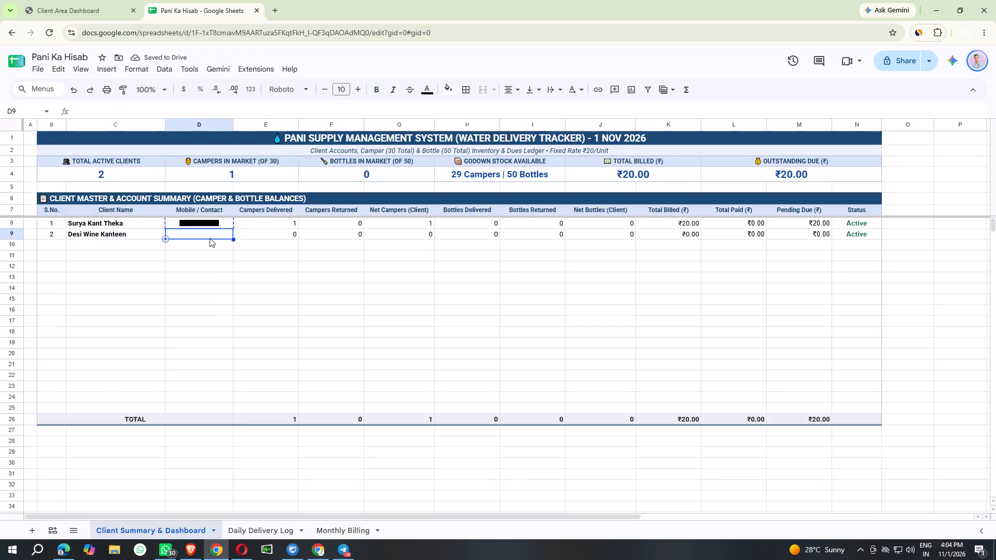
key(ctrl+v)
Enter serial number 3 in row 10 of the client master table.
click(290, 235)
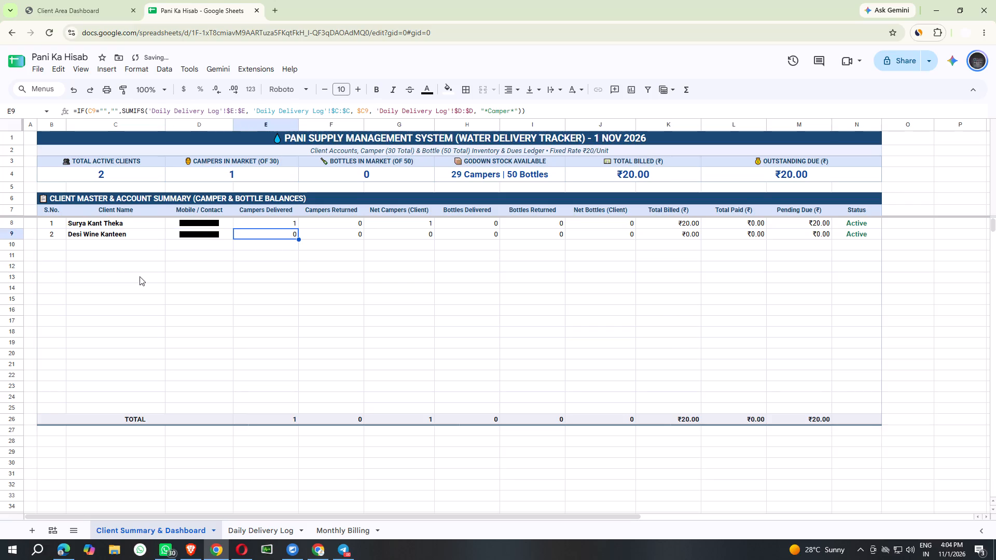
click(57, 244)
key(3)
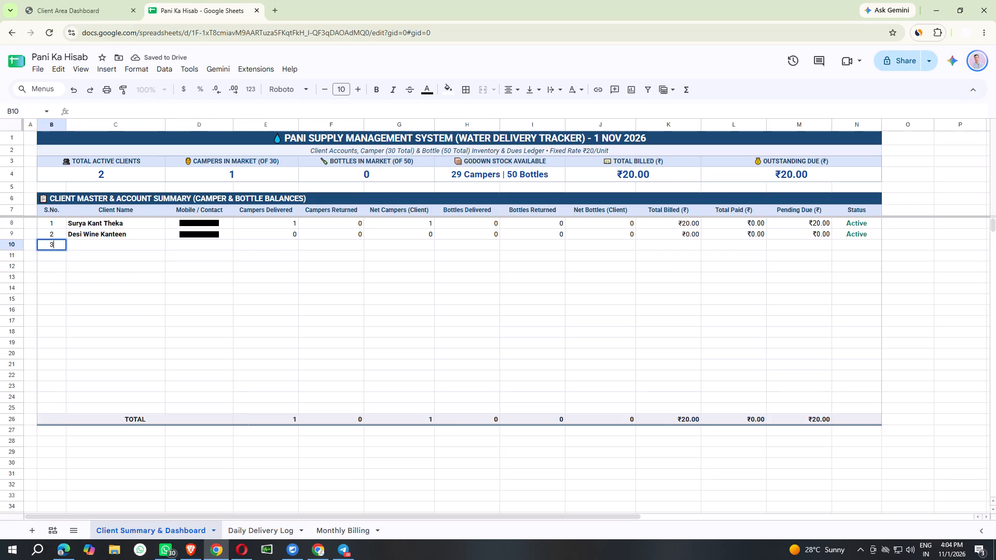
key(Tab)
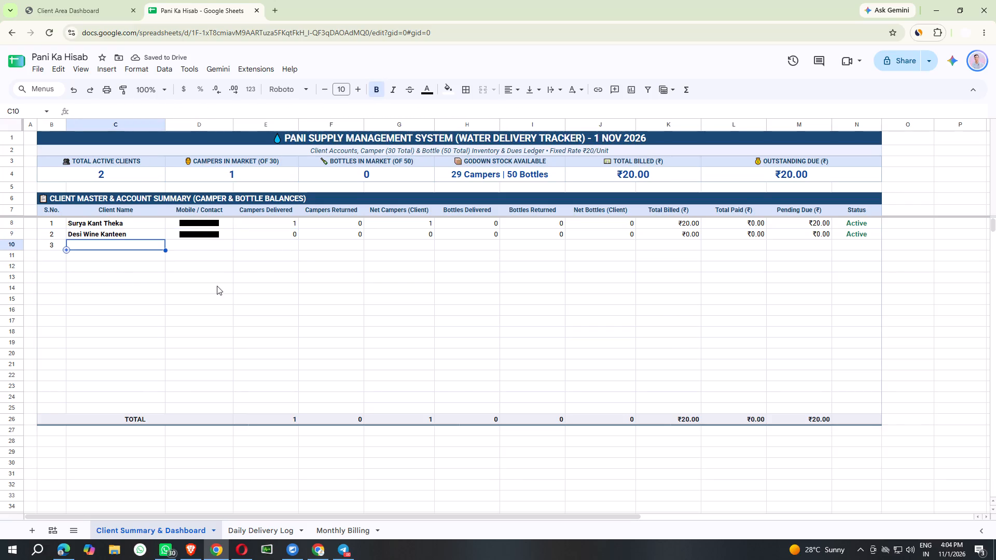
Set Campers Delivered to 1 and Bottles Delivered to 1 for Desi Wine Kanteen.
click(283, 230)
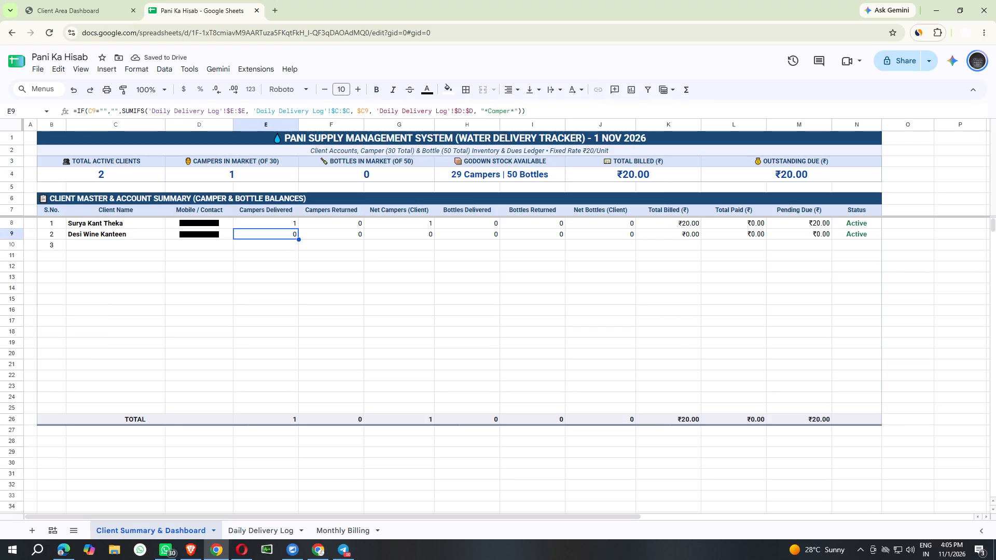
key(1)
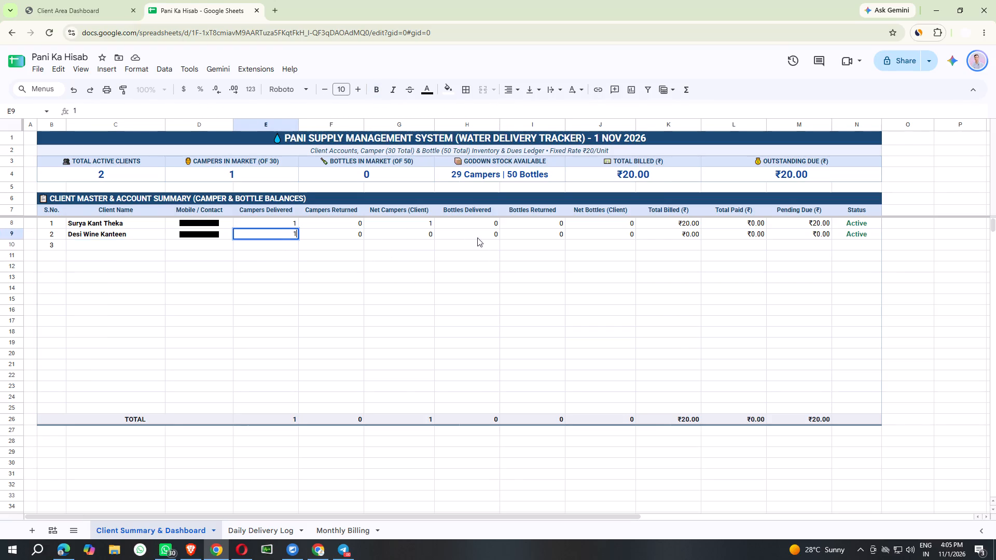
click(491, 233)
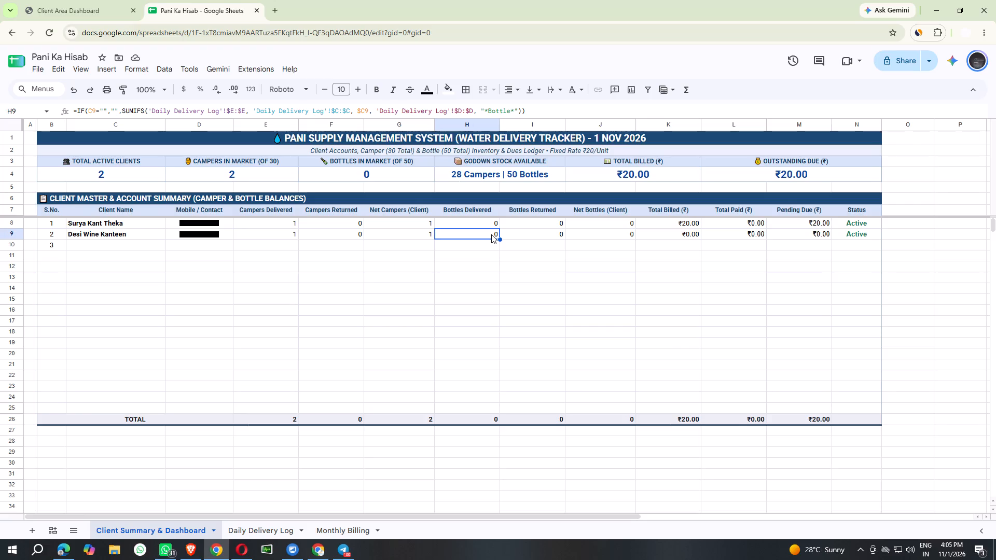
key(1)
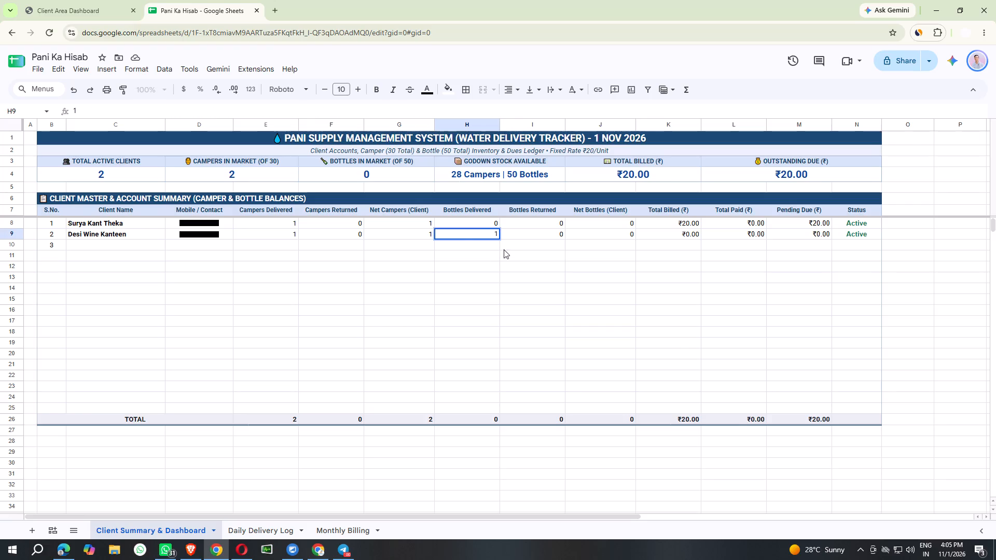
click(569, 292)
Enter the third client's name in the Client Name column of row 10.
click(85, 246)
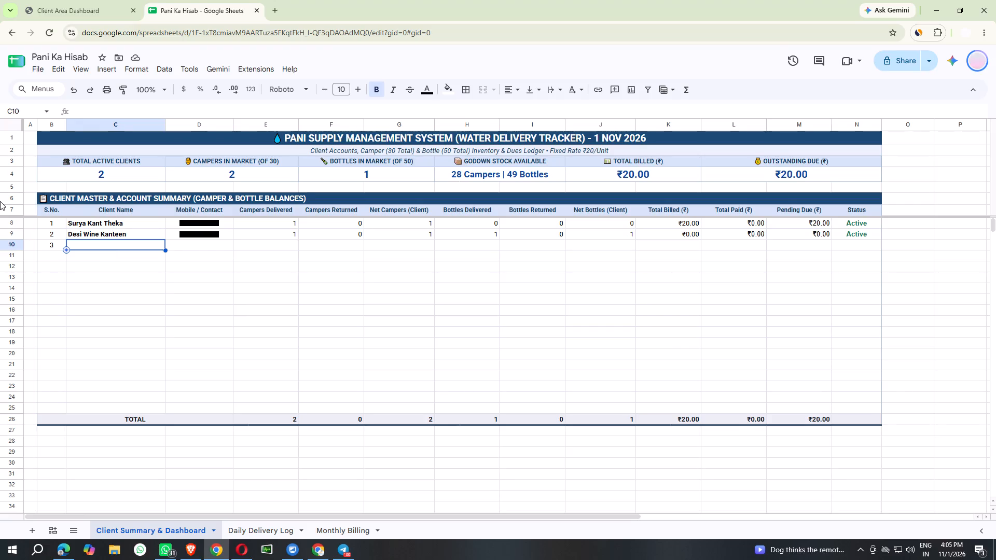
click(91, 251)
click(85, 246)
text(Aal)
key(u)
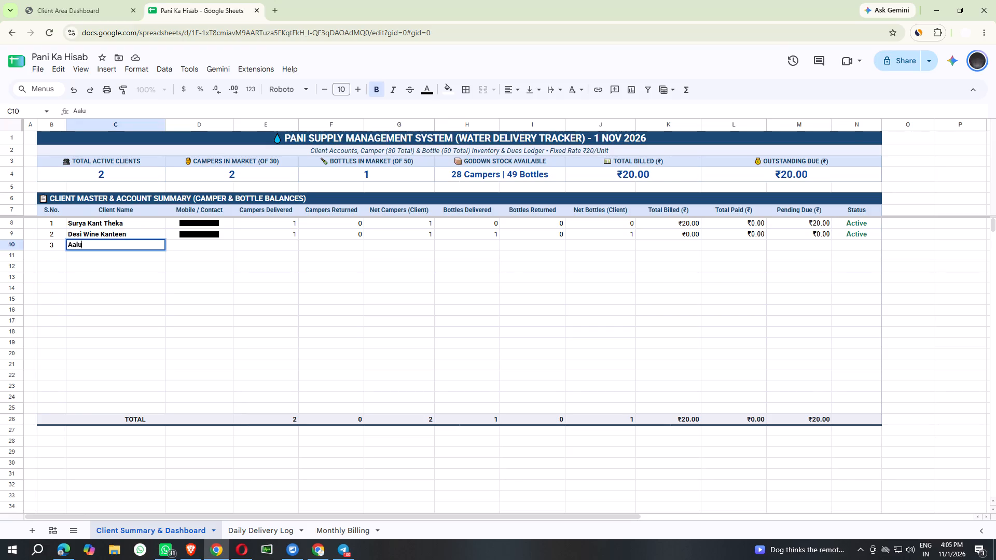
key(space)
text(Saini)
For the third client in row 10, enter 0 as the contact and 1 as Campers Delivered.
click(181, 241)
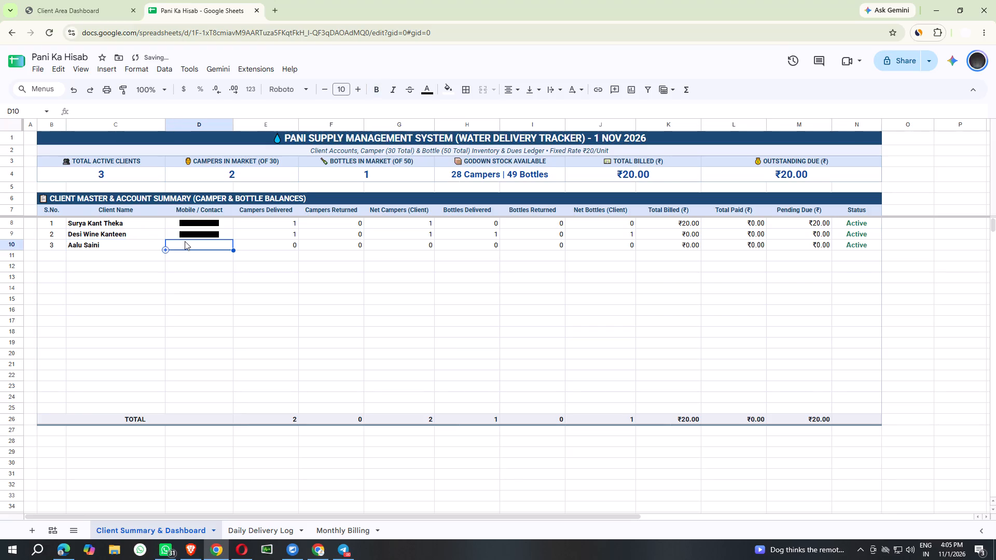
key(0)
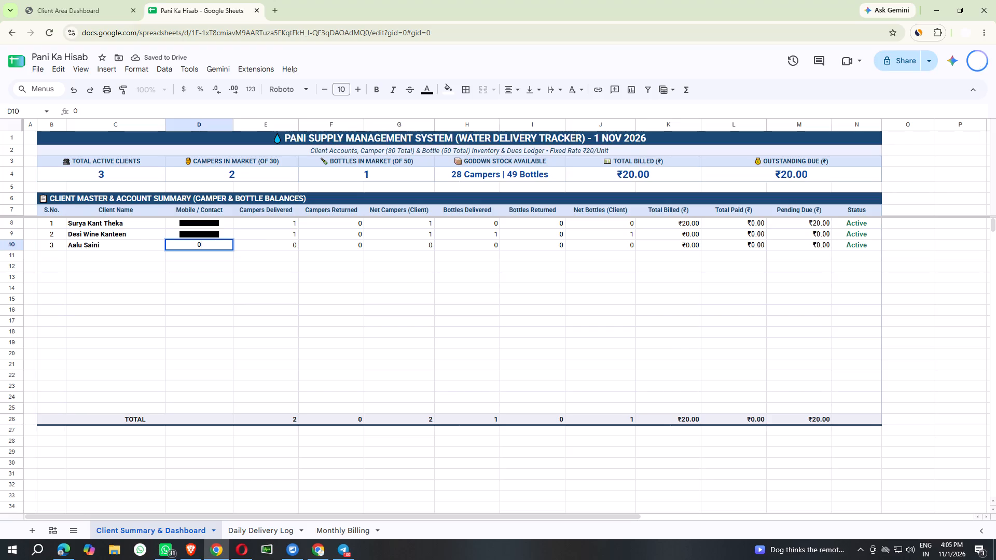
drag(213, 244, 169, 236)
click(295, 242)
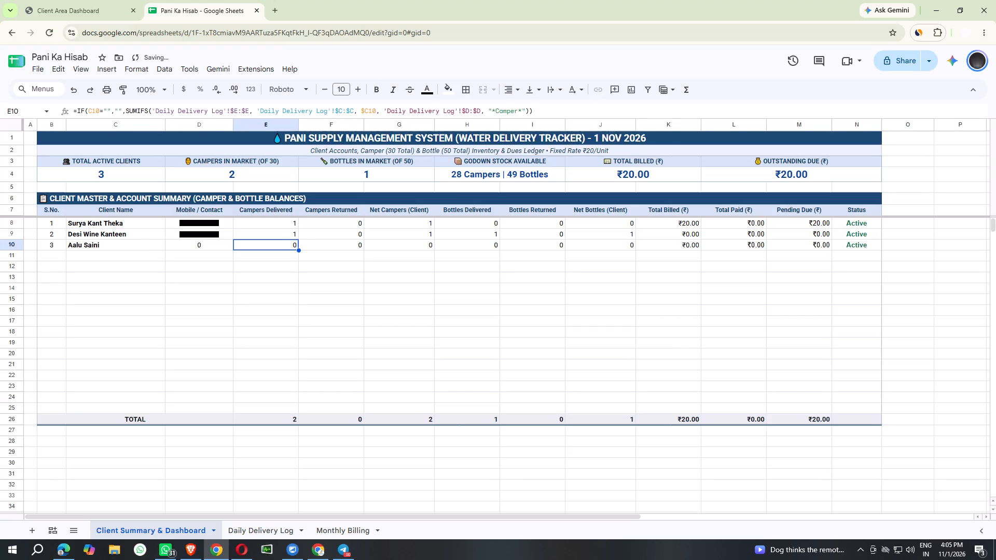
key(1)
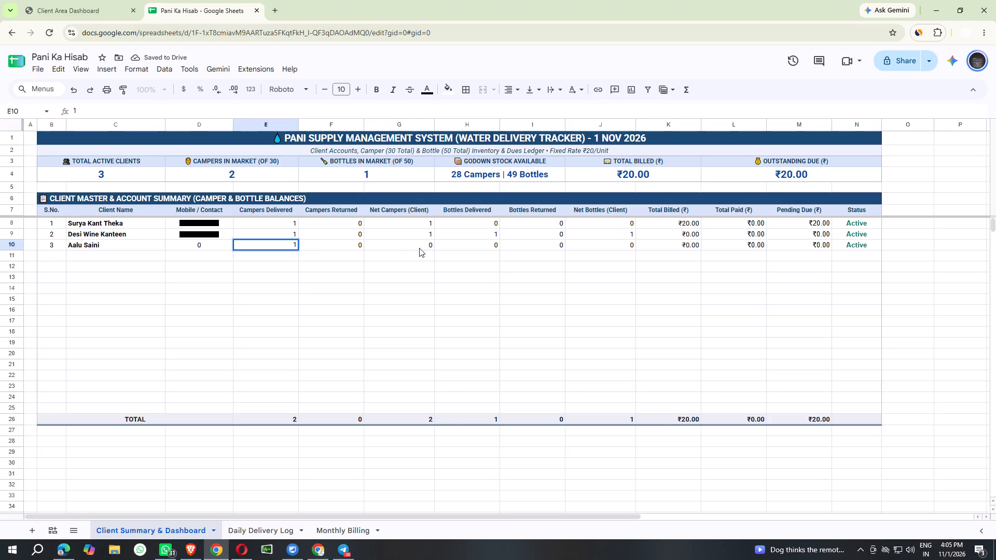
Add serial number 4 and the fourth client's name in row 11 of the client master table.
click(60, 251)
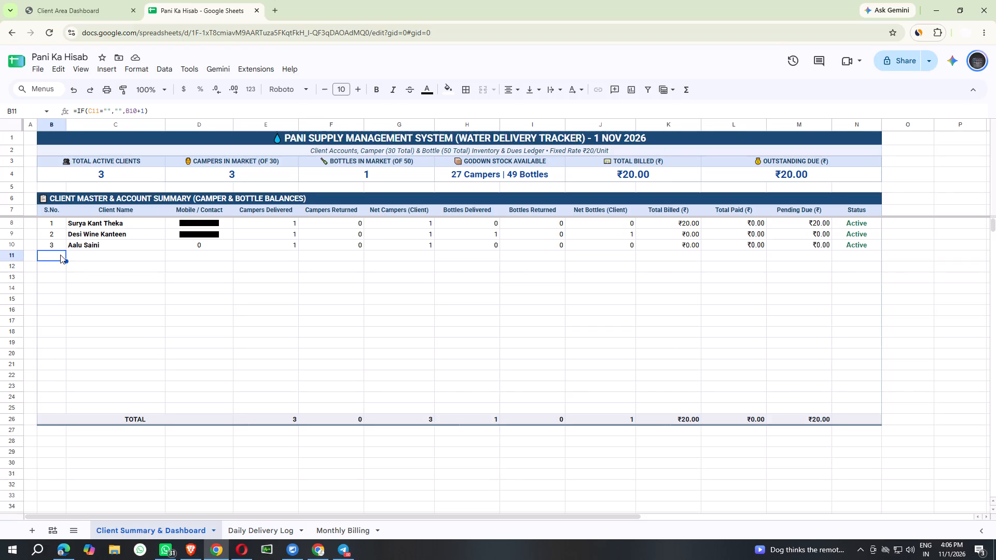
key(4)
key(Tab)
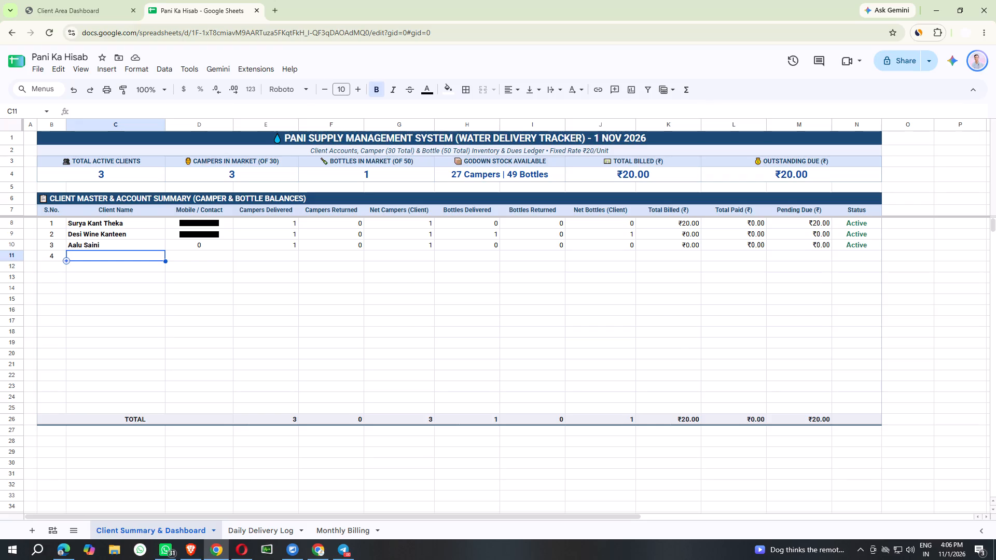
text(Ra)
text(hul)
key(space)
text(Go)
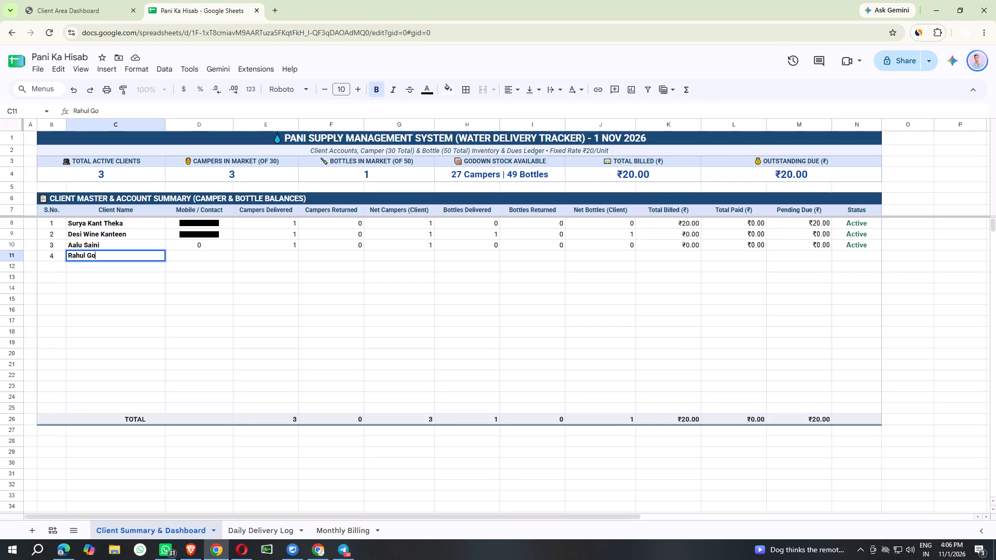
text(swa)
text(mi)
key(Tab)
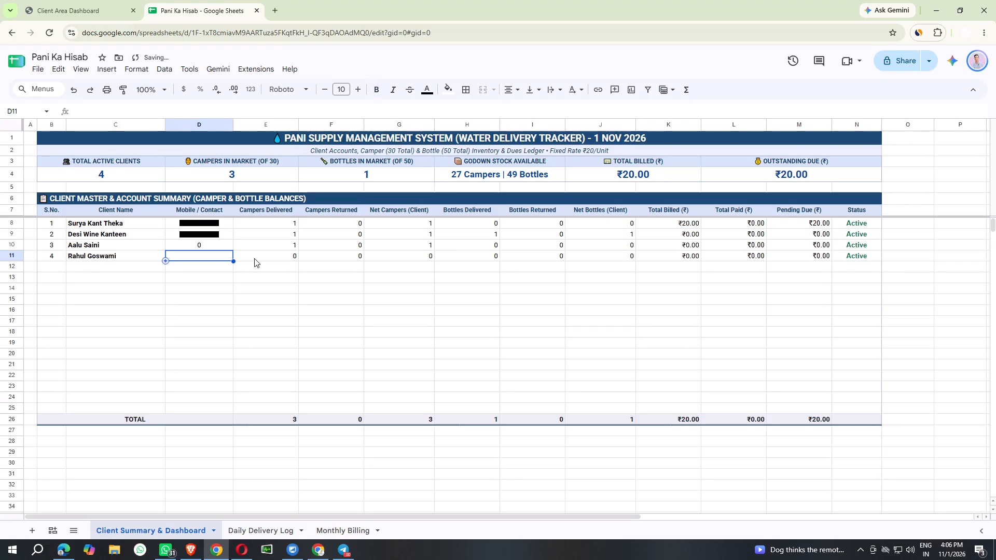
Set Bottles Delivered to 2 for the fourth client in row 11.
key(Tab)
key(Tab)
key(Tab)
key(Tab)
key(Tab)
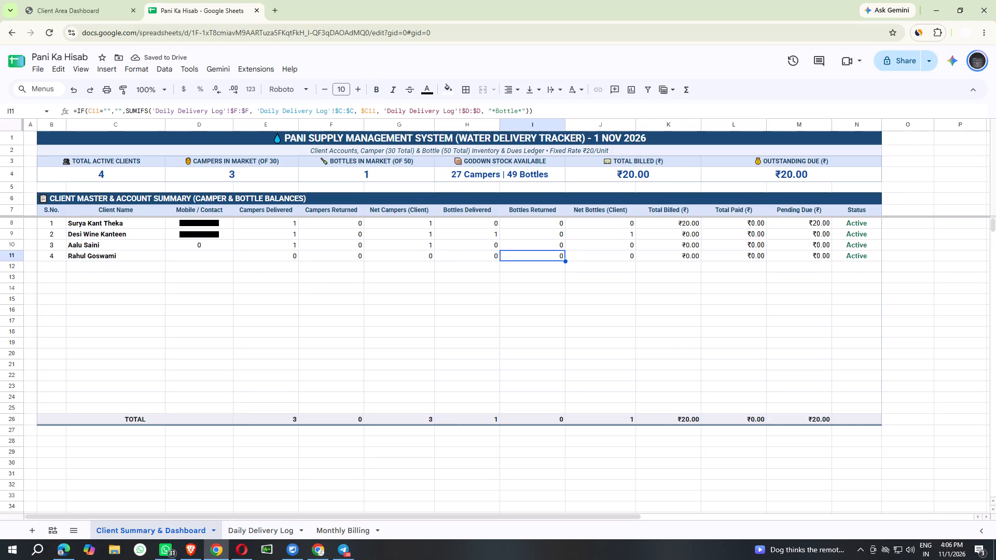
click(497, 258)
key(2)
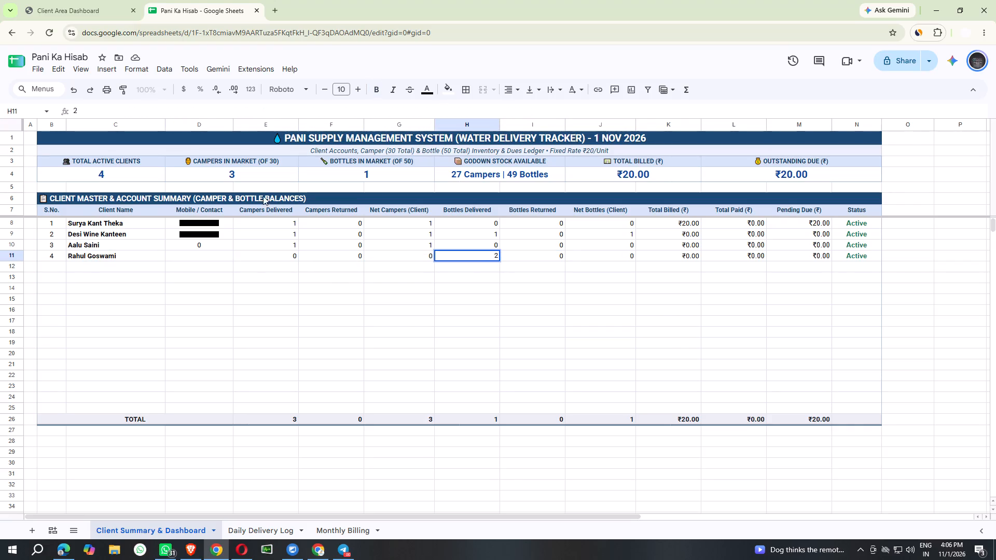
Add serial number 5 with client name "Kawadi Wala" in row 12 of the client master table.
click(62, 268)
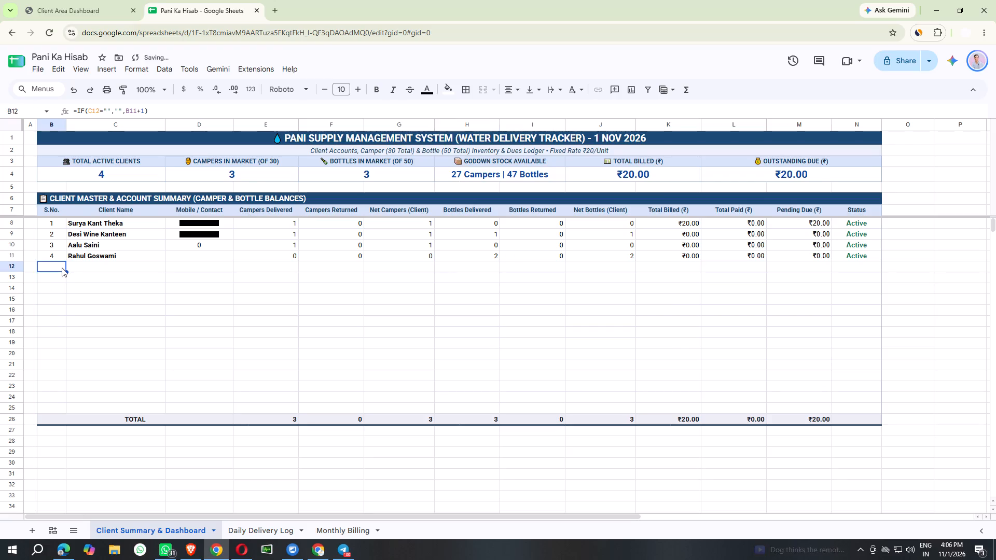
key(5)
key(Tab)
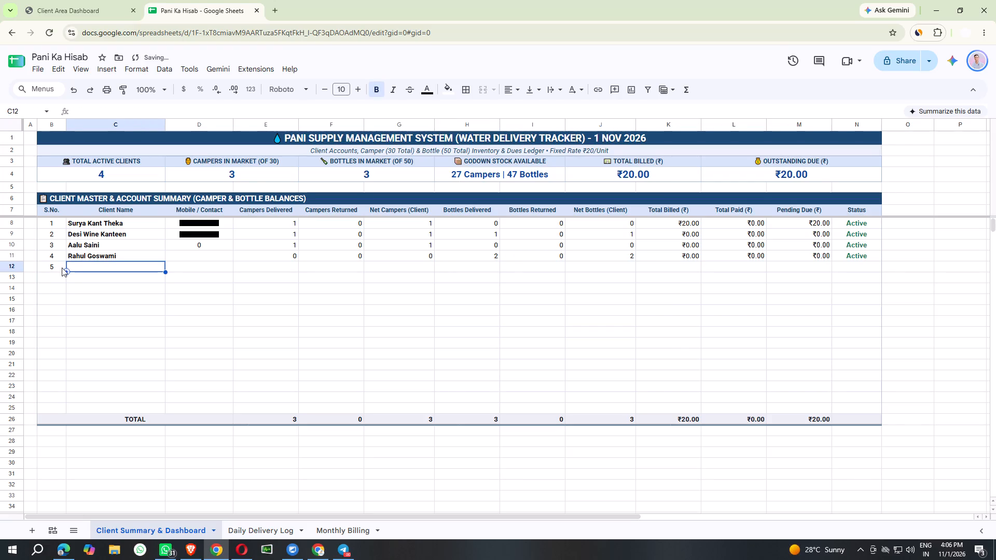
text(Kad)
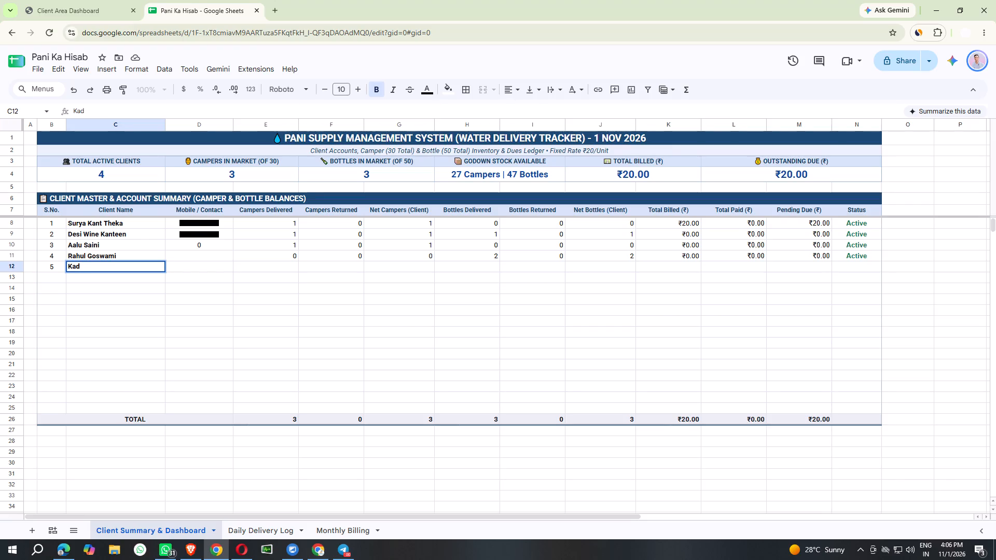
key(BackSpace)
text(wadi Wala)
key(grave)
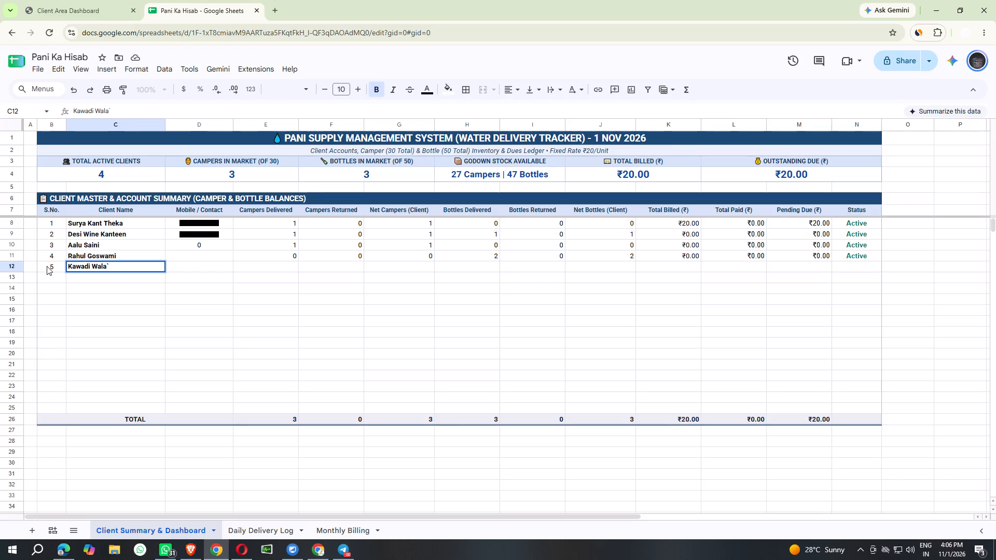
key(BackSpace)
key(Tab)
Set Campers Delivered to 1 for Kawadi Wala.
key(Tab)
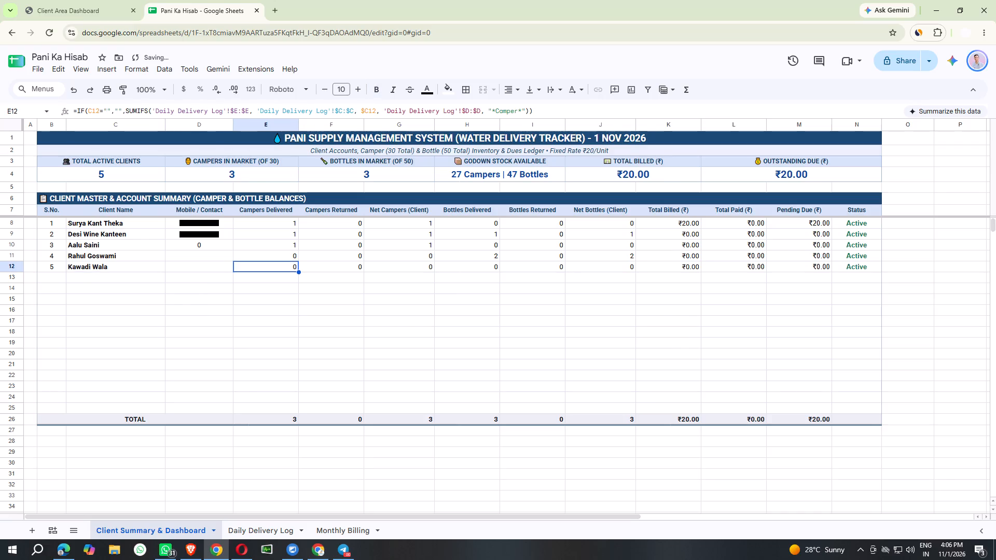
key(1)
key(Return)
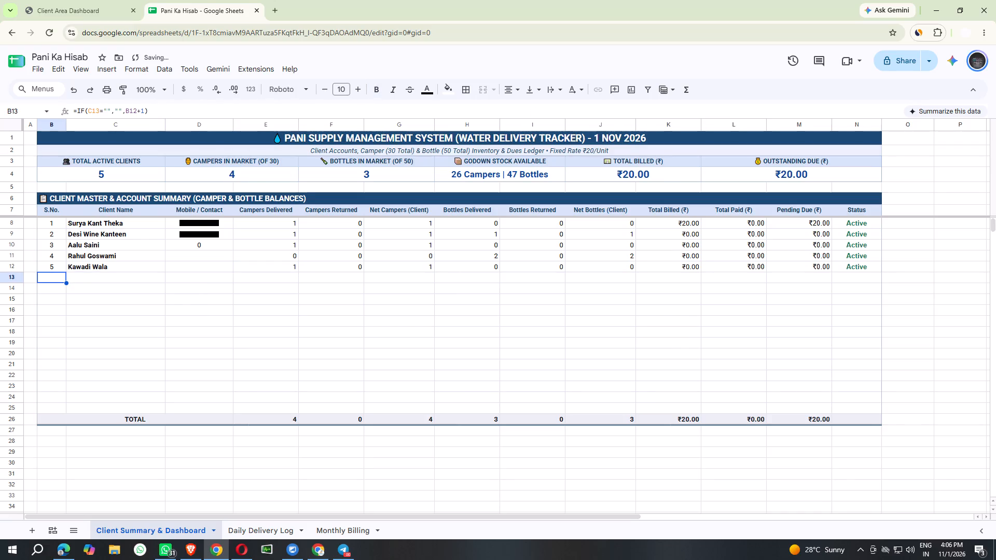
Add serial number 6 with client "Maggu Book Store" in row 13, with contact 0 and Campers Delivered 1.
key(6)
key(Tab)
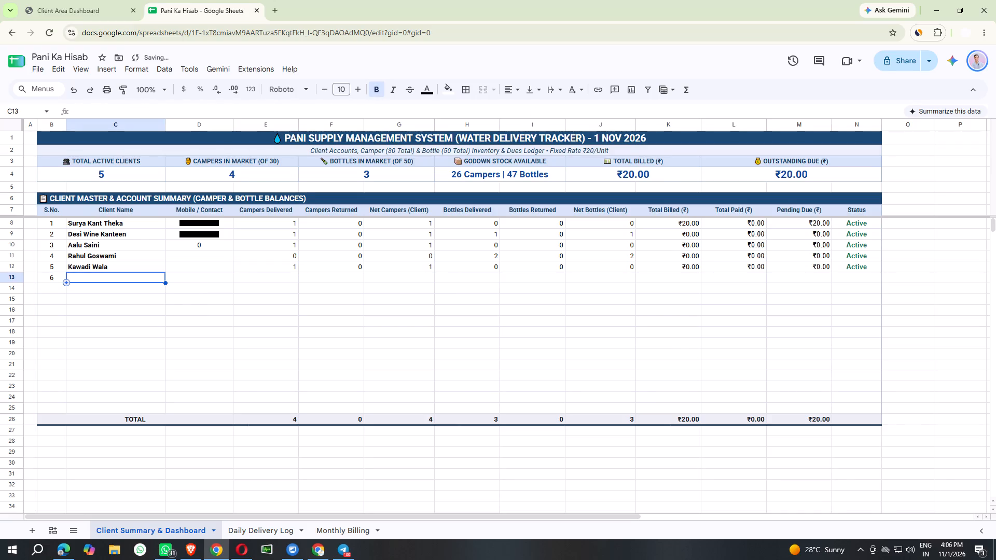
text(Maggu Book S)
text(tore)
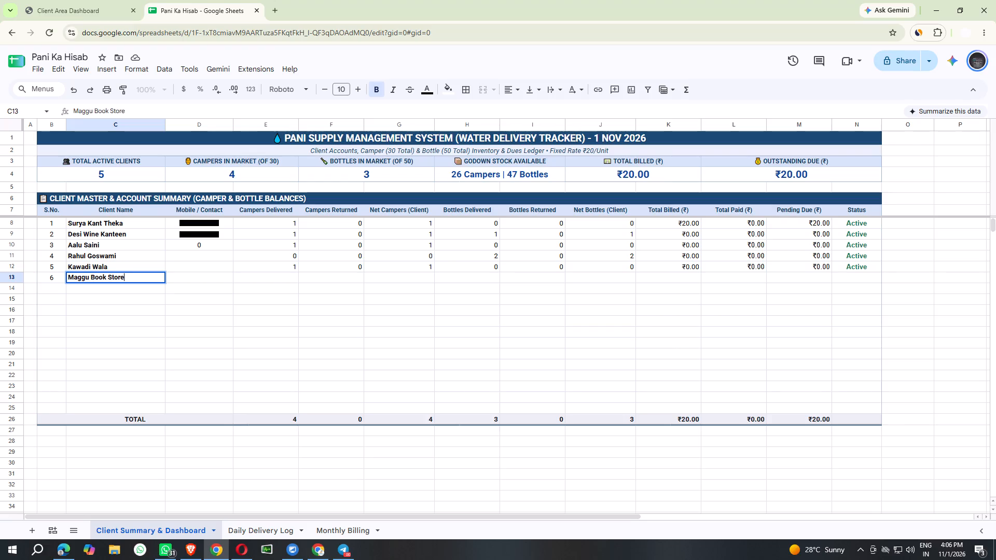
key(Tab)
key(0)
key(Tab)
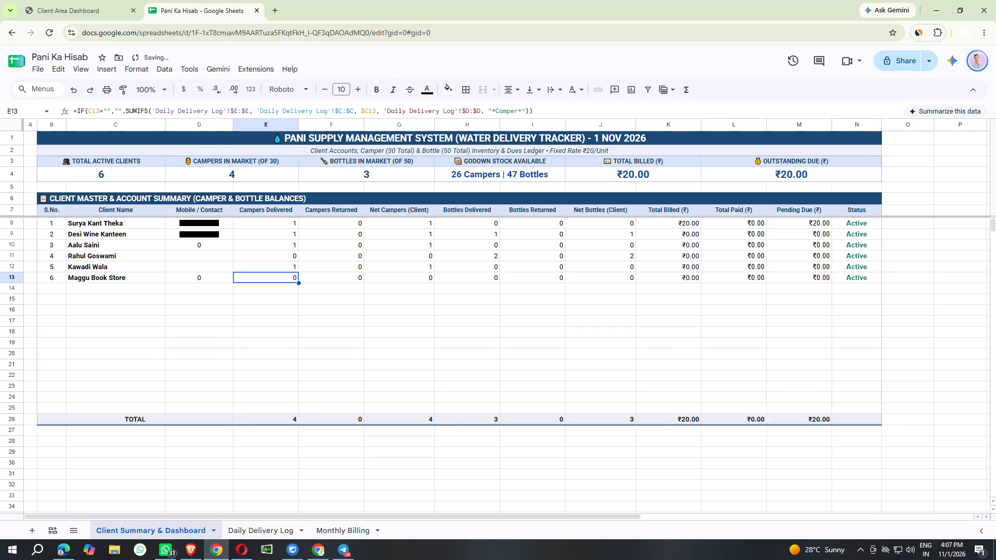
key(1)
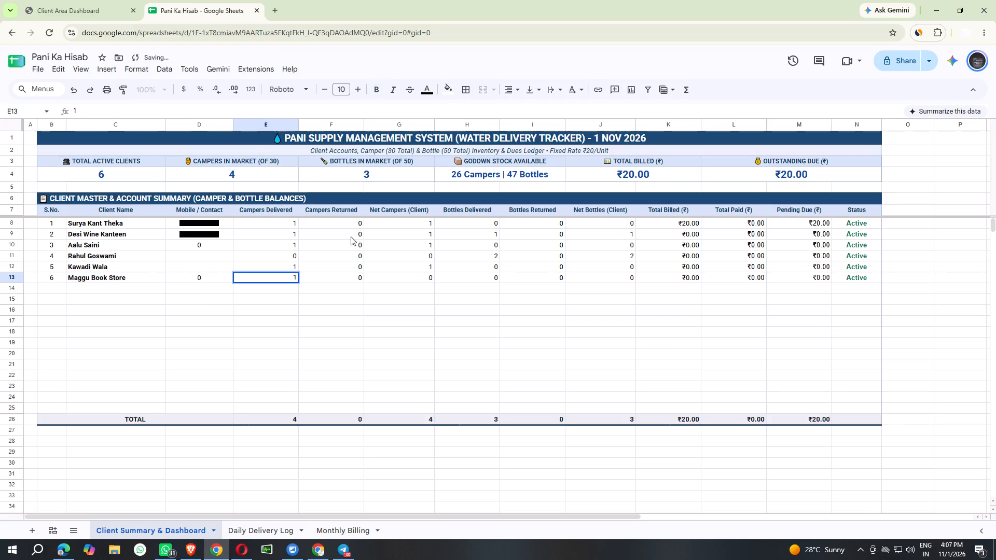
click(418, 278)
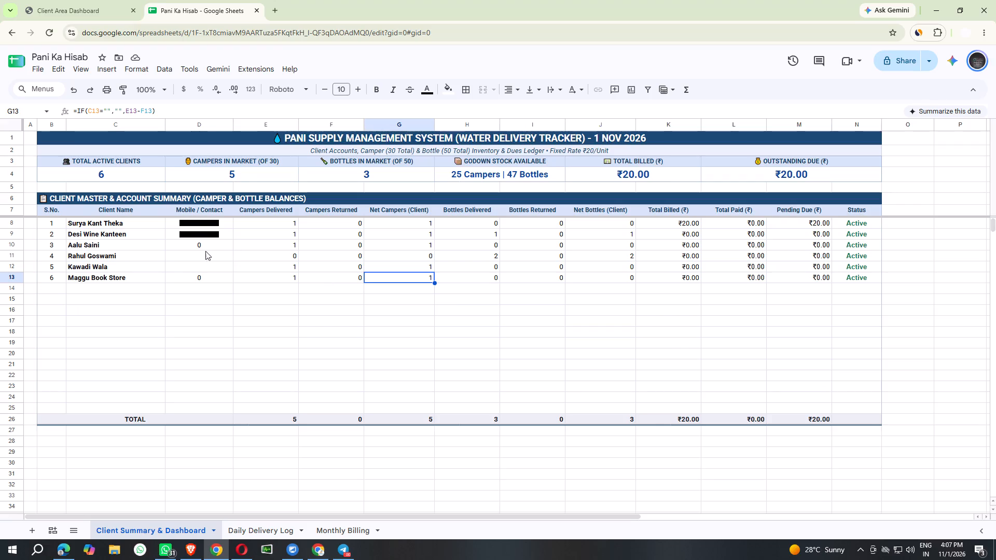
Add serial number 7 with client name "Pizza Wala" in row 14 and set Campers Delivered to 1.
click(59, 287)
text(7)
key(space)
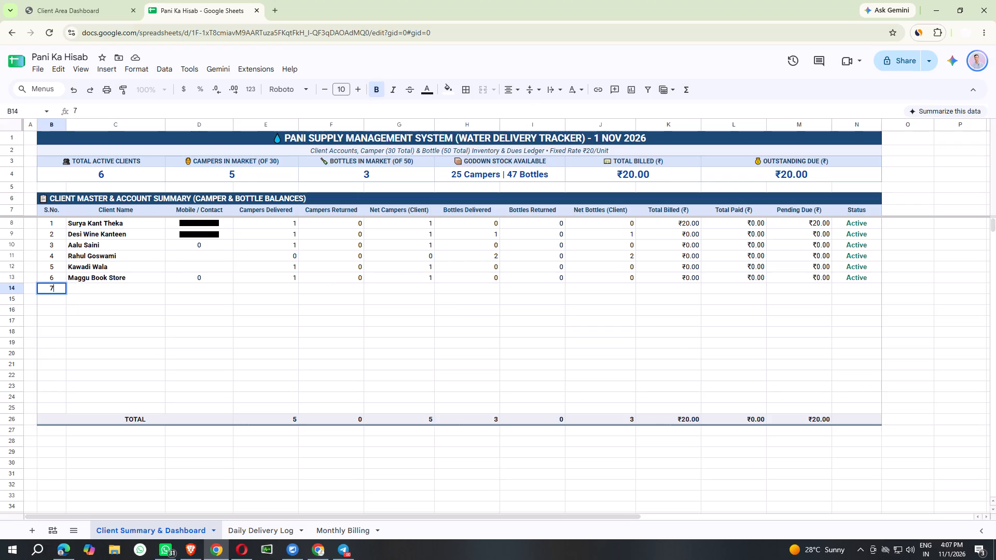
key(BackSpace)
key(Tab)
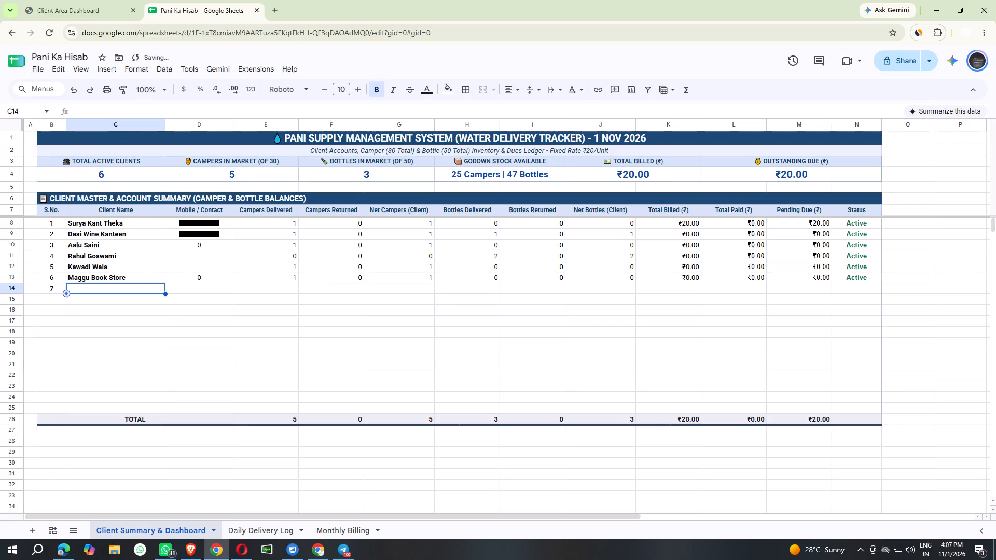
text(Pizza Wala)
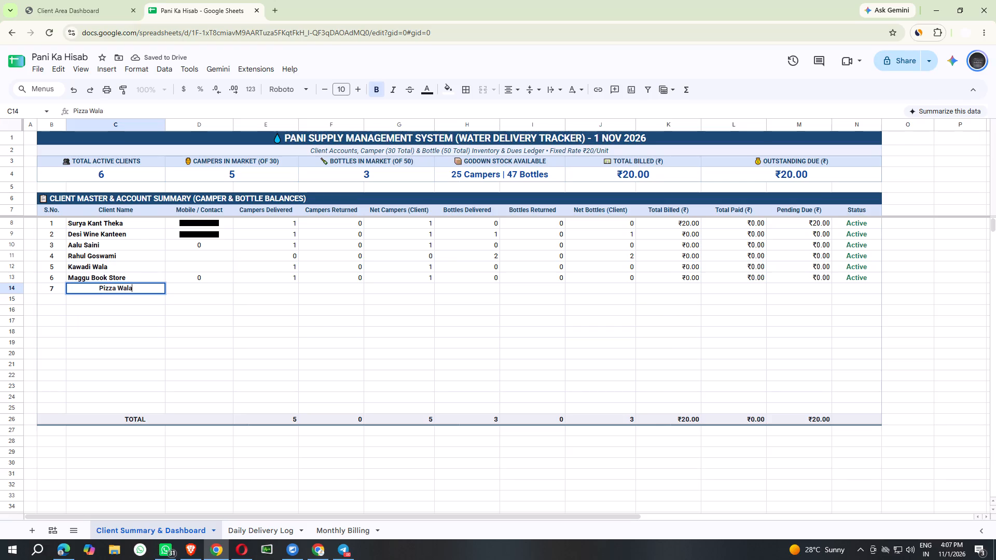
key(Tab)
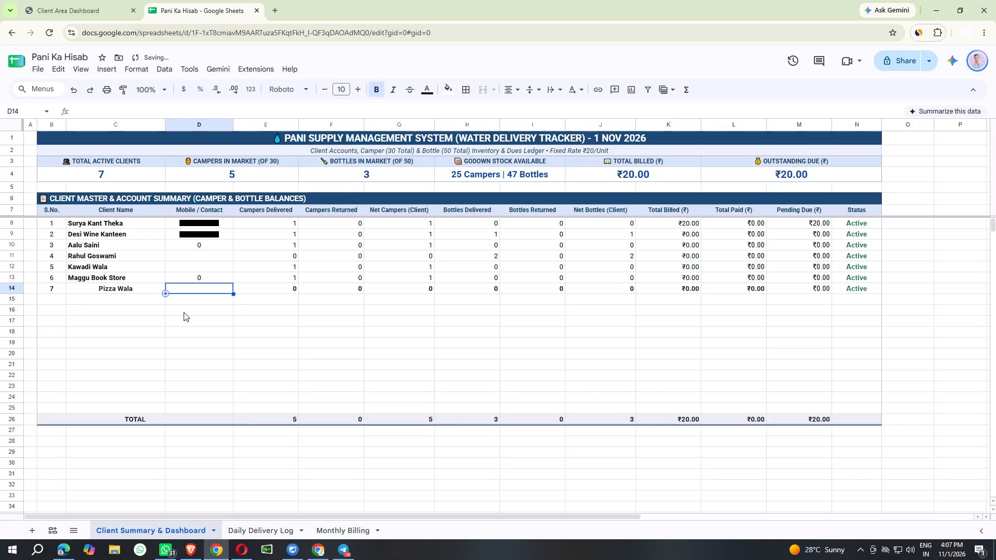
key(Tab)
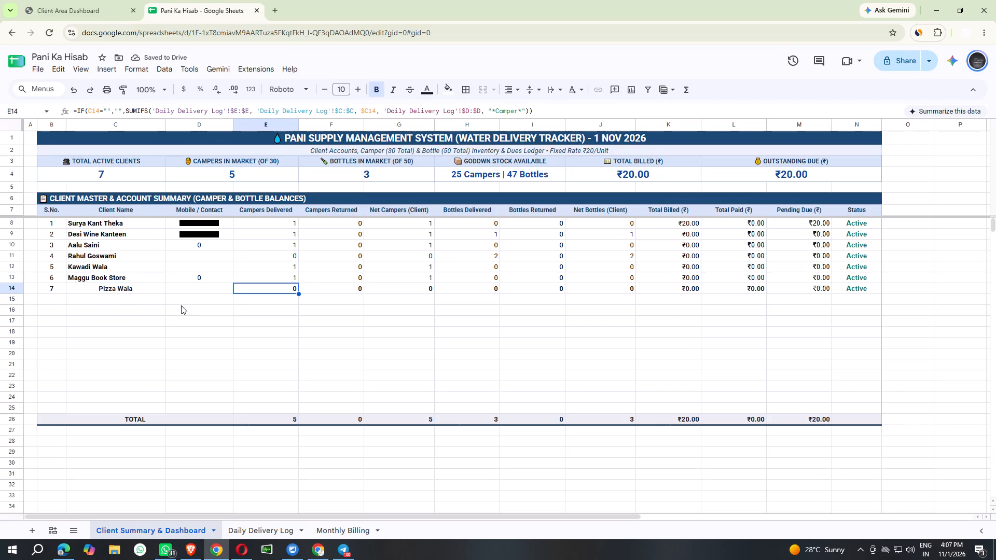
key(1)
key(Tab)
Set Net Bottles (Client) to 3 for Pizza Wala in row 14.
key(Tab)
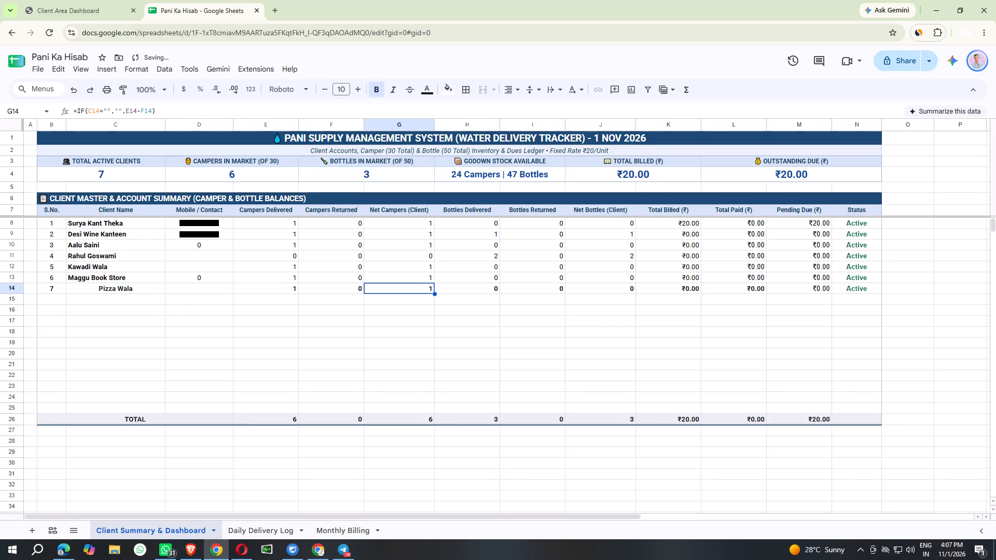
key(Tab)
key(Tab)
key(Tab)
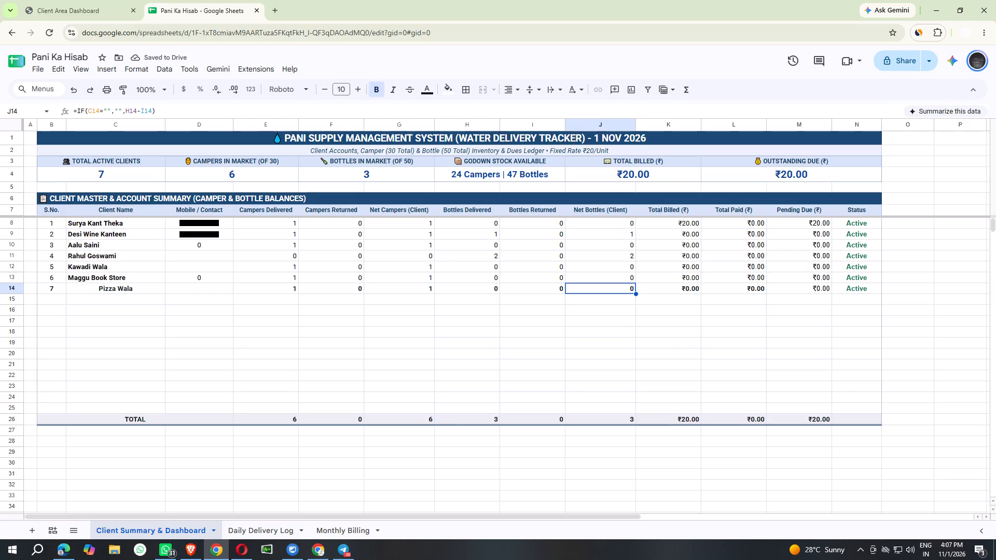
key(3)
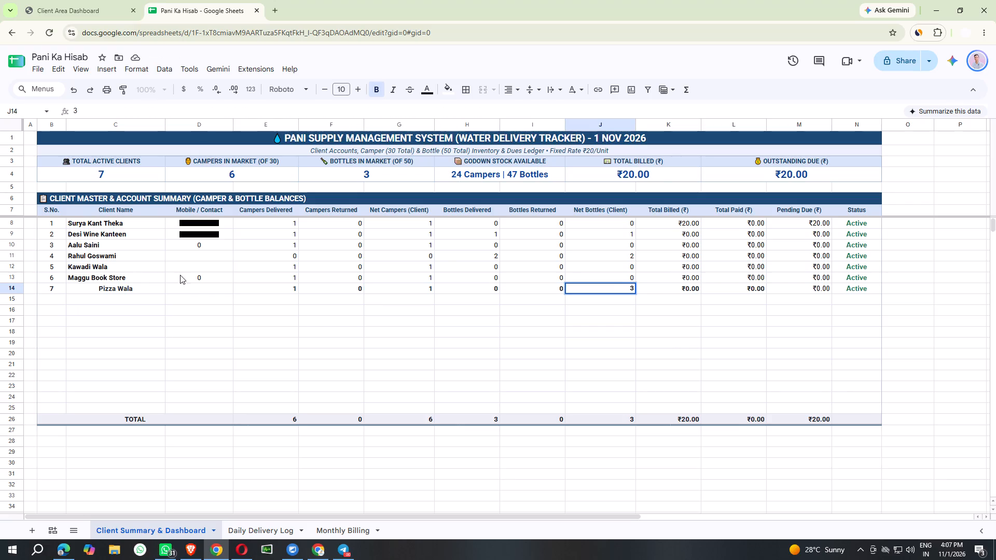
Add serial number 8 and the eighth client's name in row 15 of the client master table.
click(56, 300)
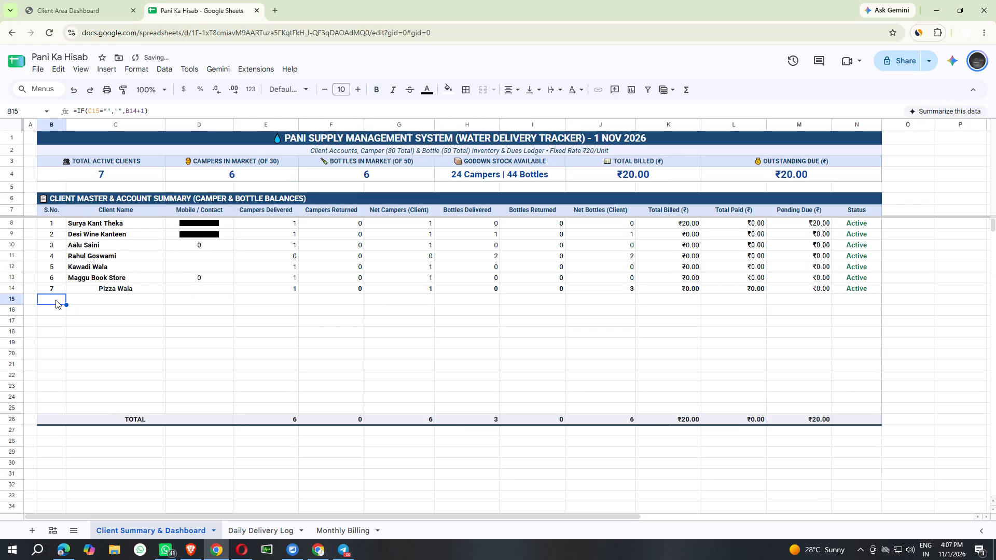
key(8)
key(Tab)
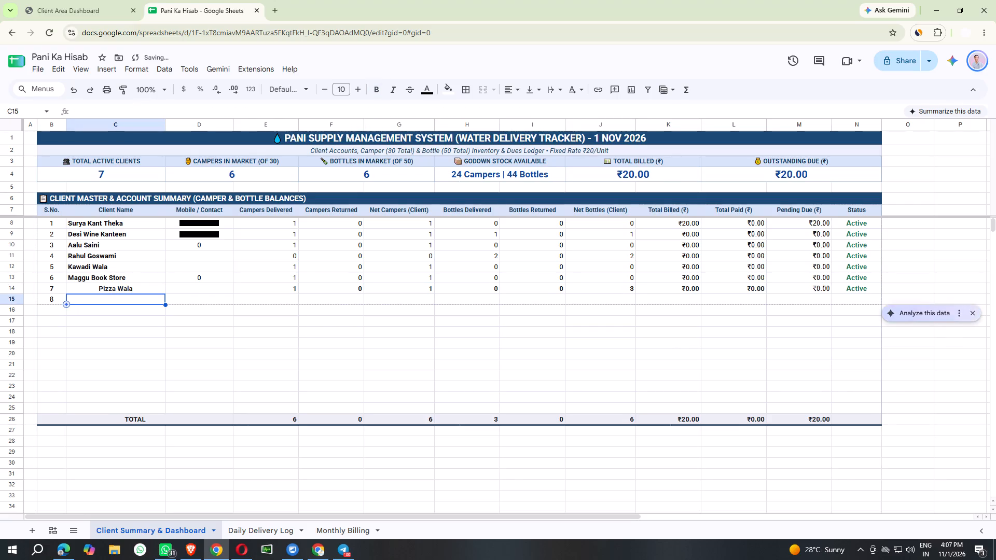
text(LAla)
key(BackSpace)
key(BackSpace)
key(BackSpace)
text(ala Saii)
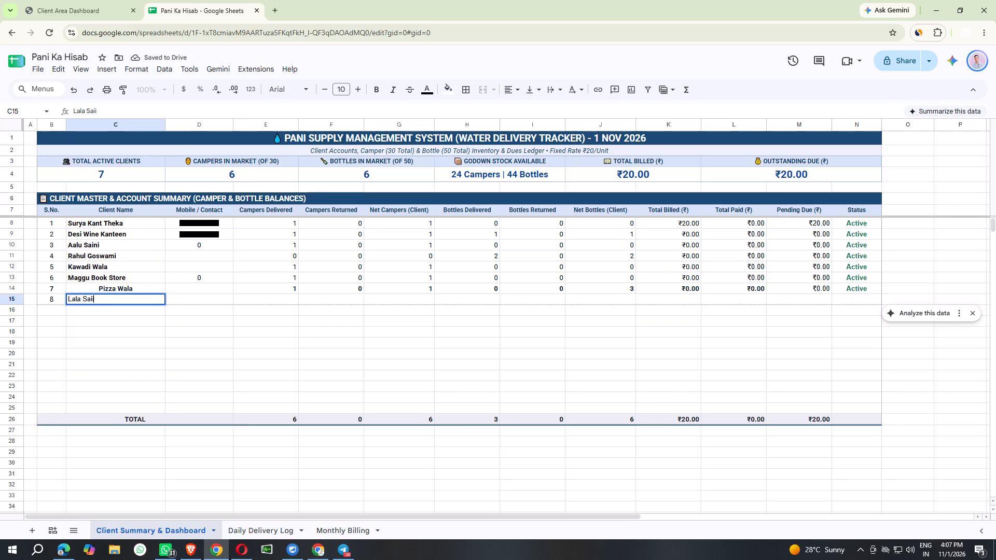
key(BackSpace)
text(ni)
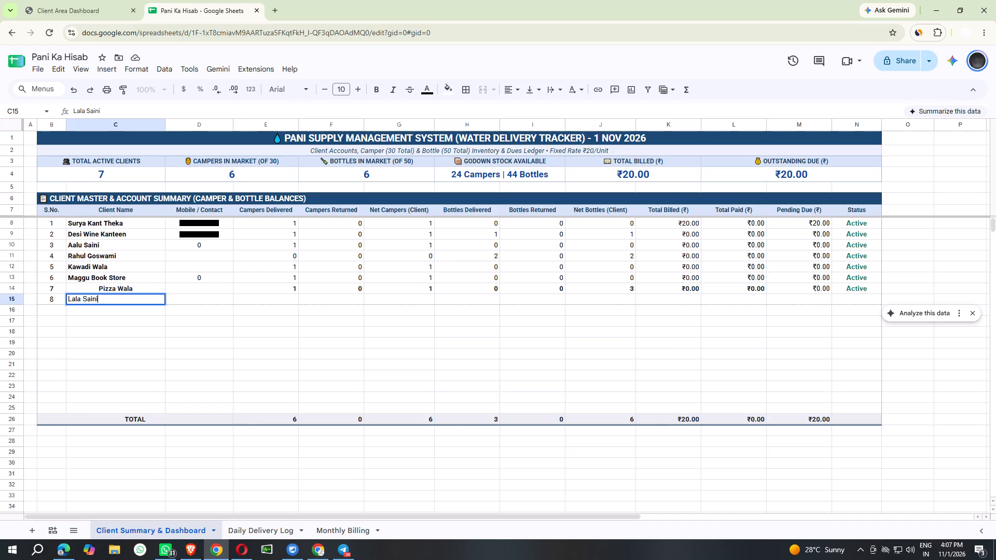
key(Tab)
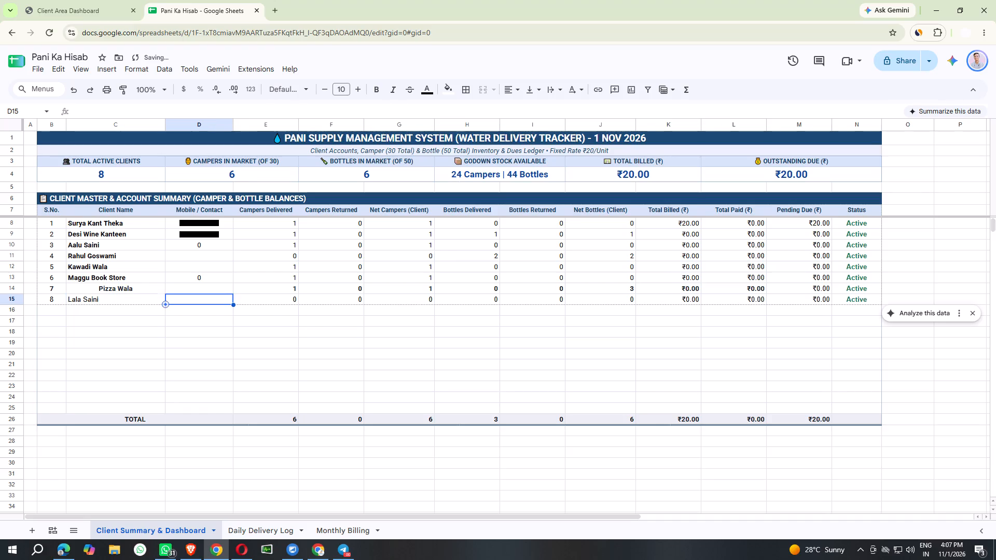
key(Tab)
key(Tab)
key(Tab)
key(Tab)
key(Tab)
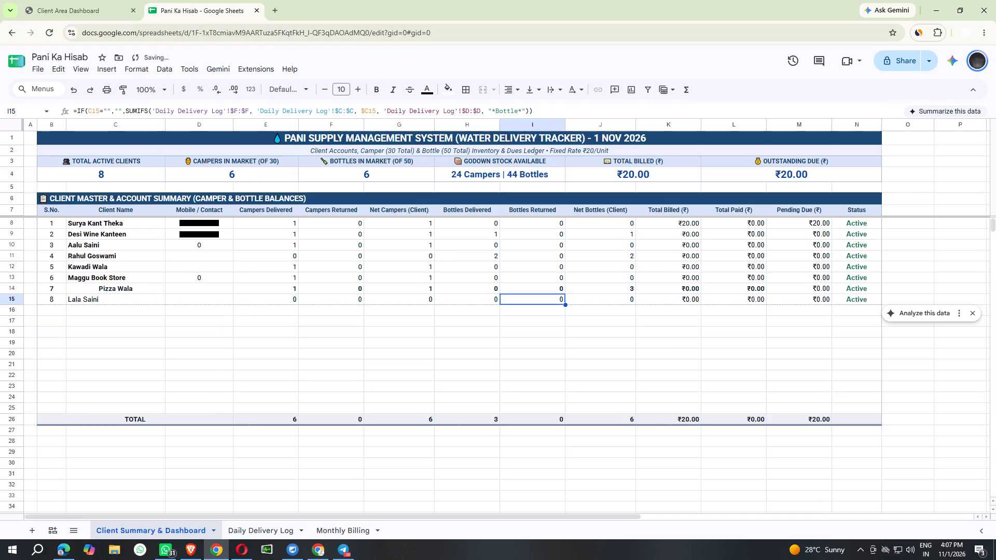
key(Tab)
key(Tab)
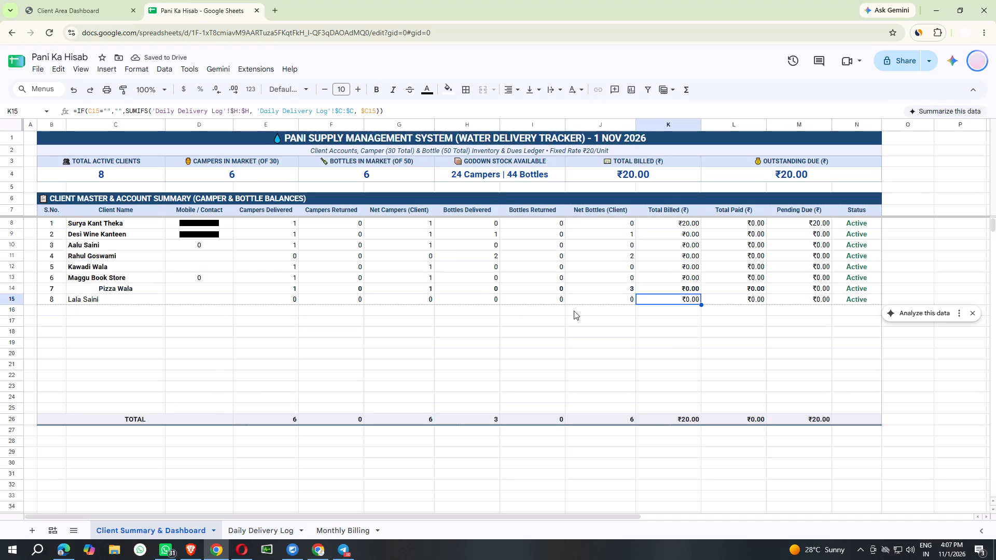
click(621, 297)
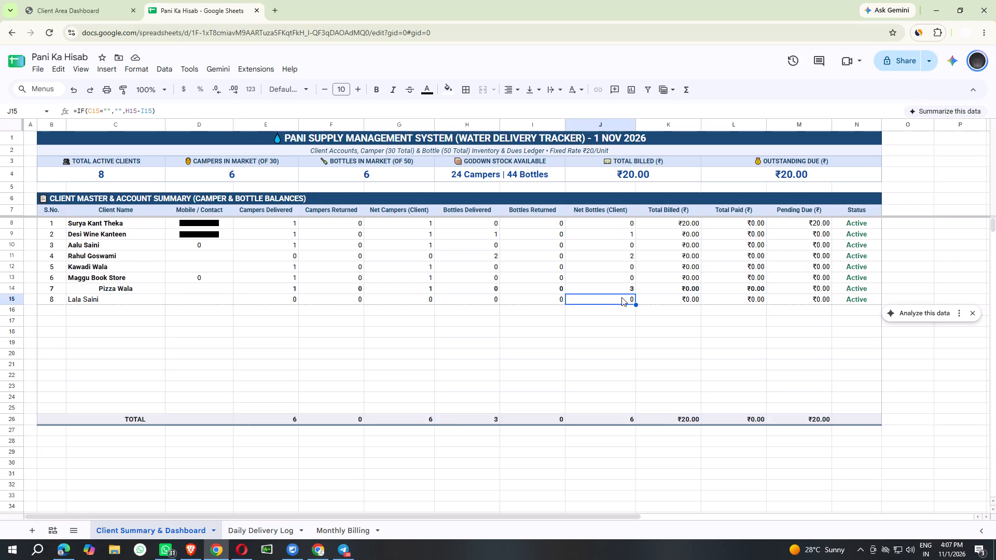
Set Bottles Delivered to 3 for Pizza Wala in row 14.
click(491, 285)
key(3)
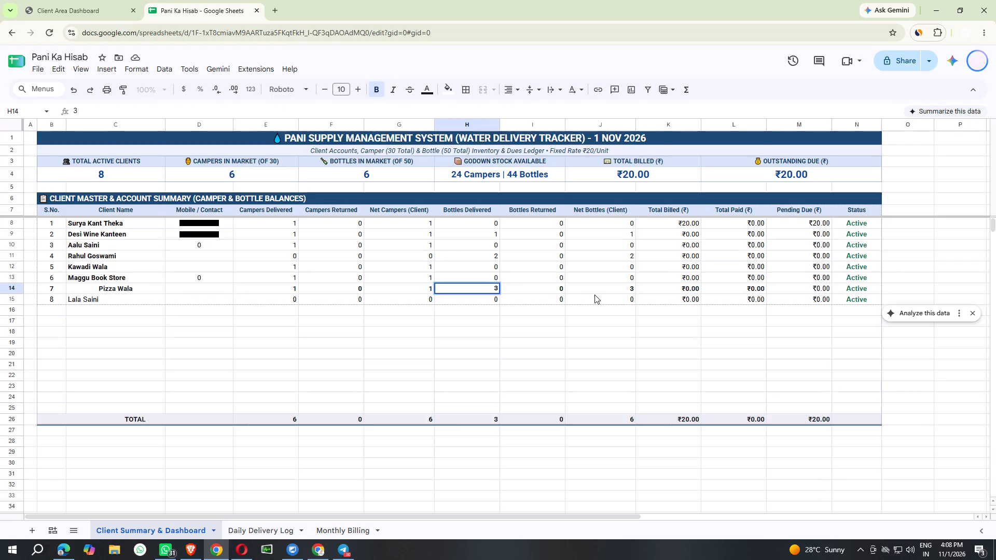
click(627, 290)
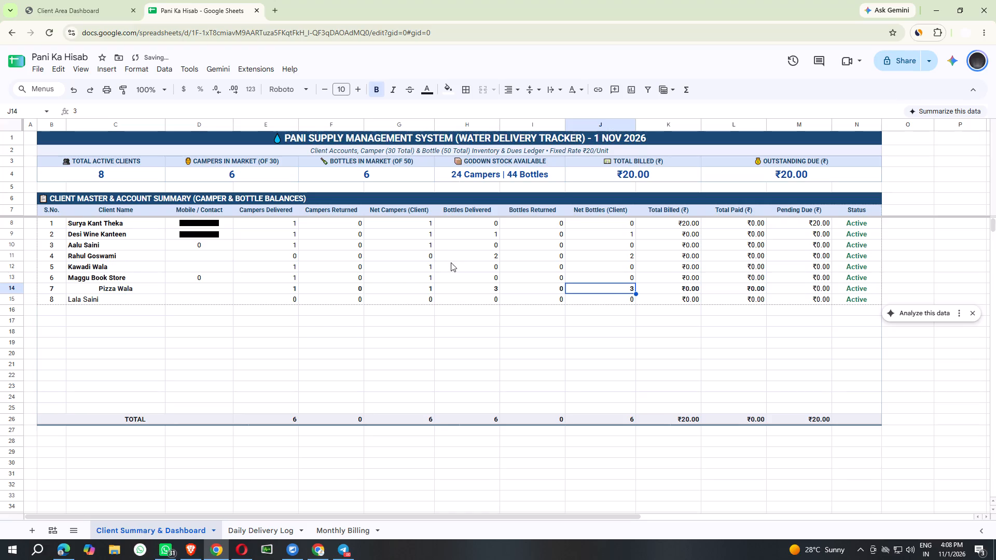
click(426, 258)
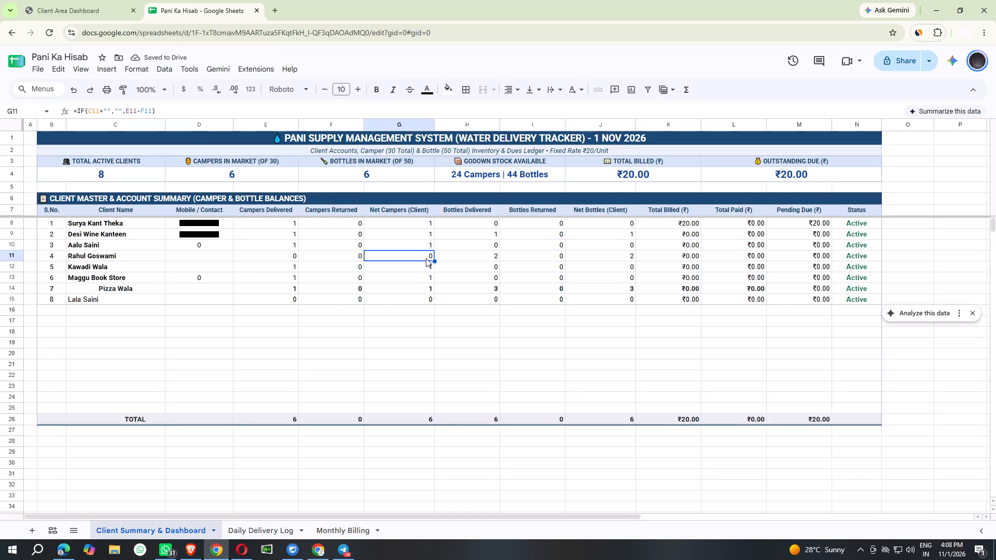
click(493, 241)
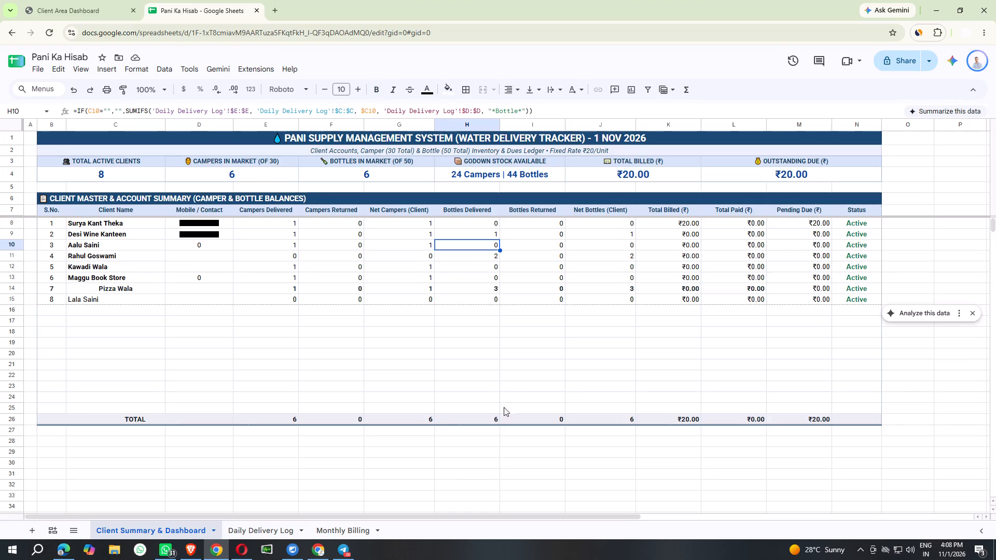
Add serial number 9 with client name "Police Wala" in row 16 of the client master table.
click(57, 312)
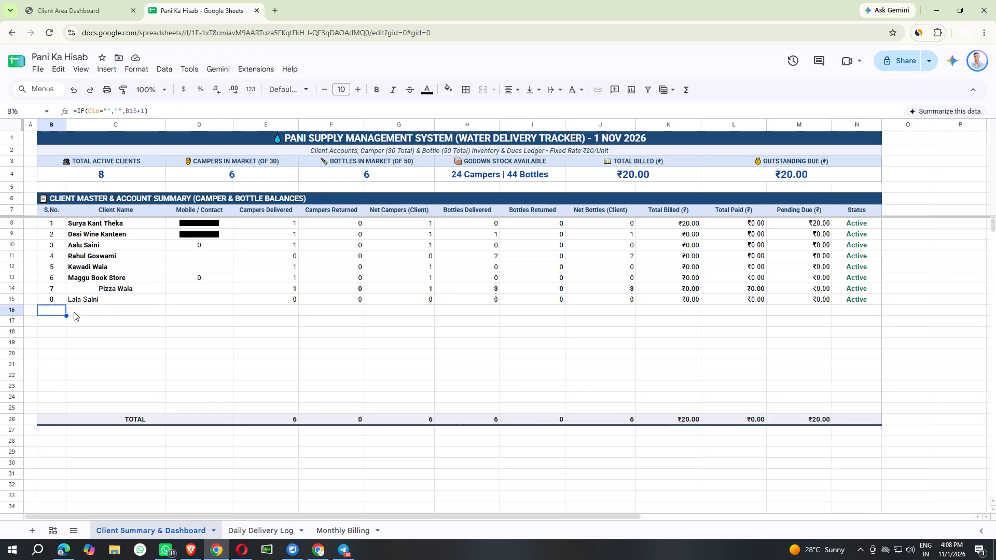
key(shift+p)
key(BackSpace)
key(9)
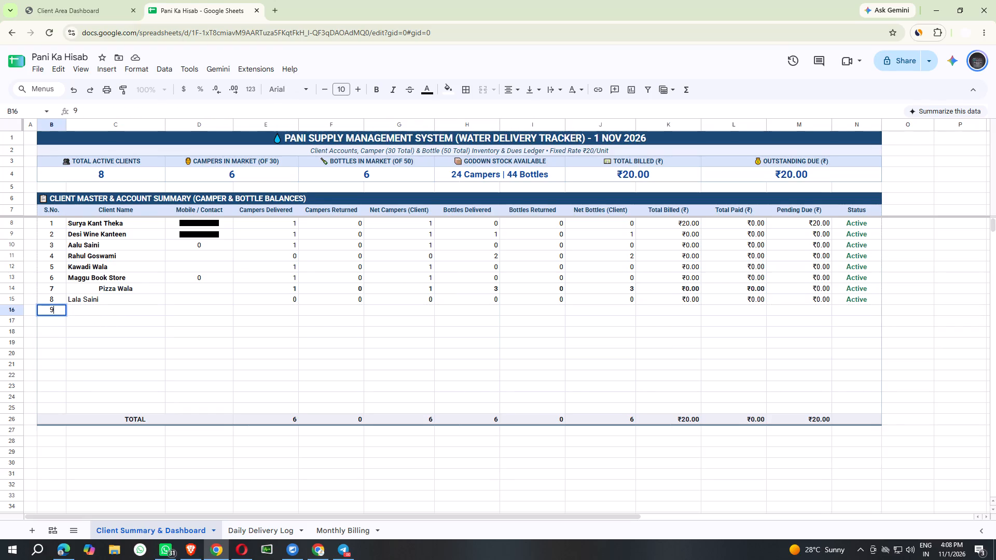
key(Tab)
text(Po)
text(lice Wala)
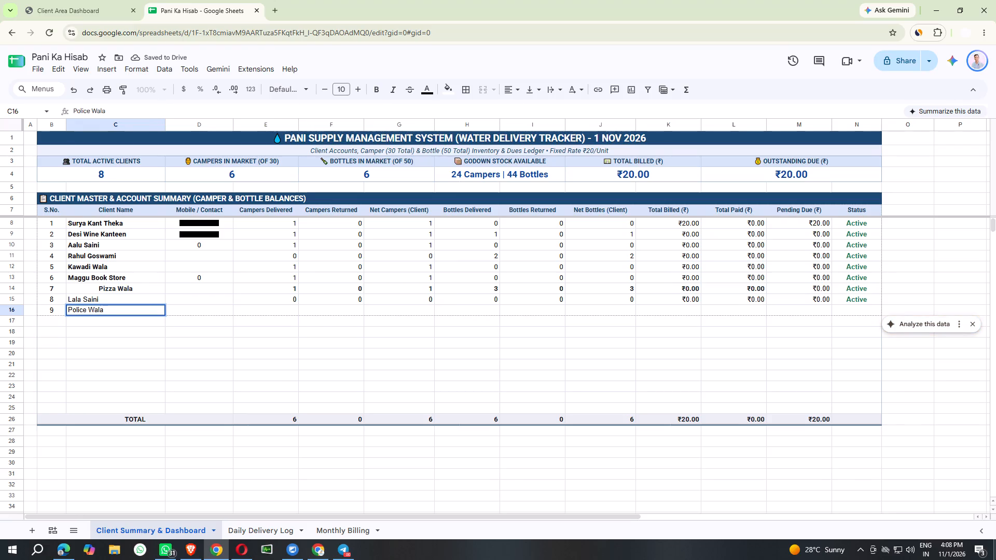
Set Bottles Delivered to 1 for Police Wala.
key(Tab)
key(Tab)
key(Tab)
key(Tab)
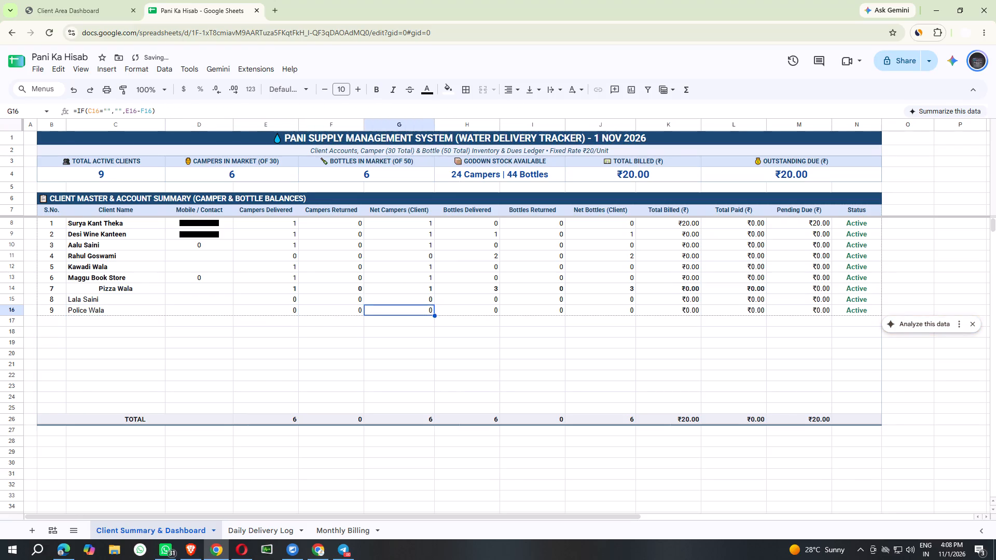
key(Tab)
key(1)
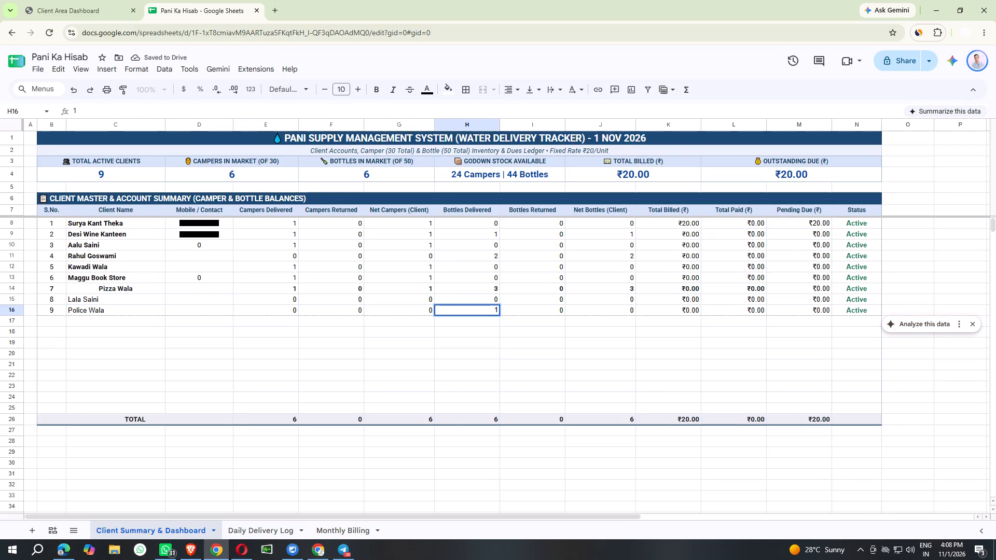
click(482, 379)
Enter serial number 10 in row 17 of the client master table.
click(61, 319)
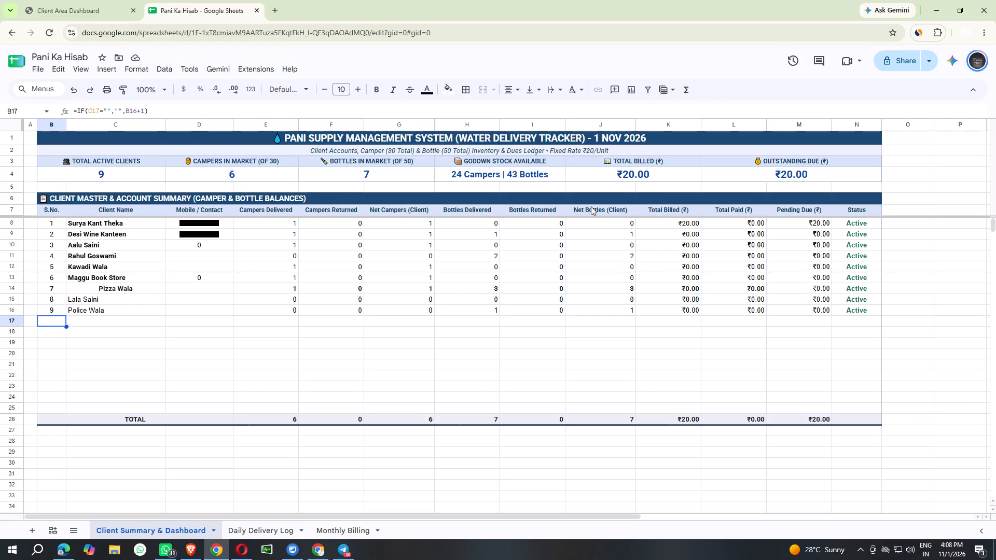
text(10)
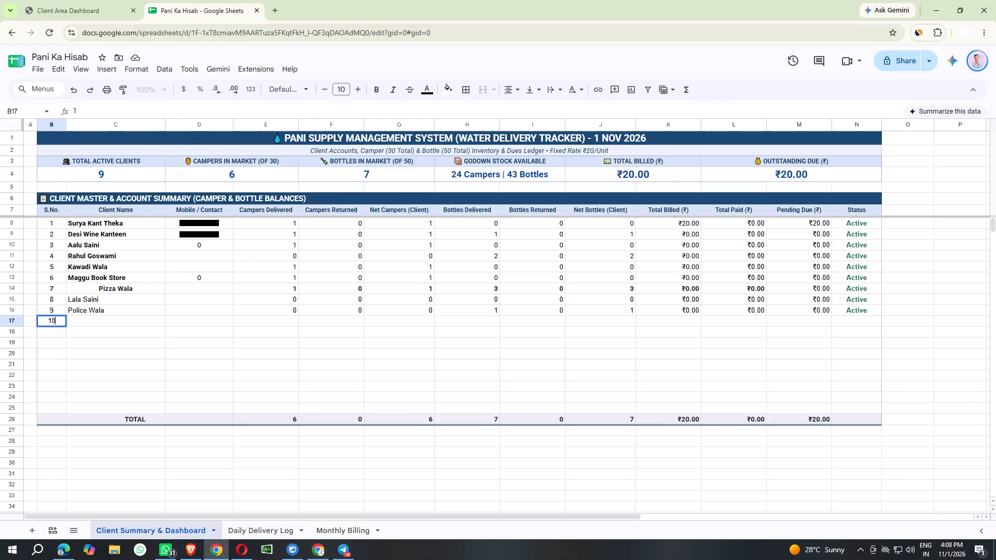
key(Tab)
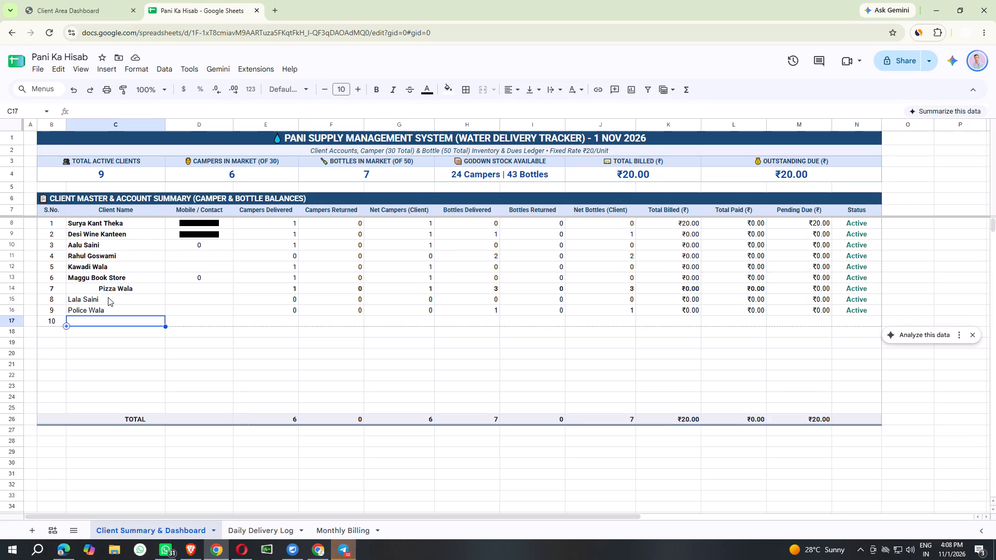
Left-align the client name Pizza Wala in row 14 of the client master table.
click(105, 287)
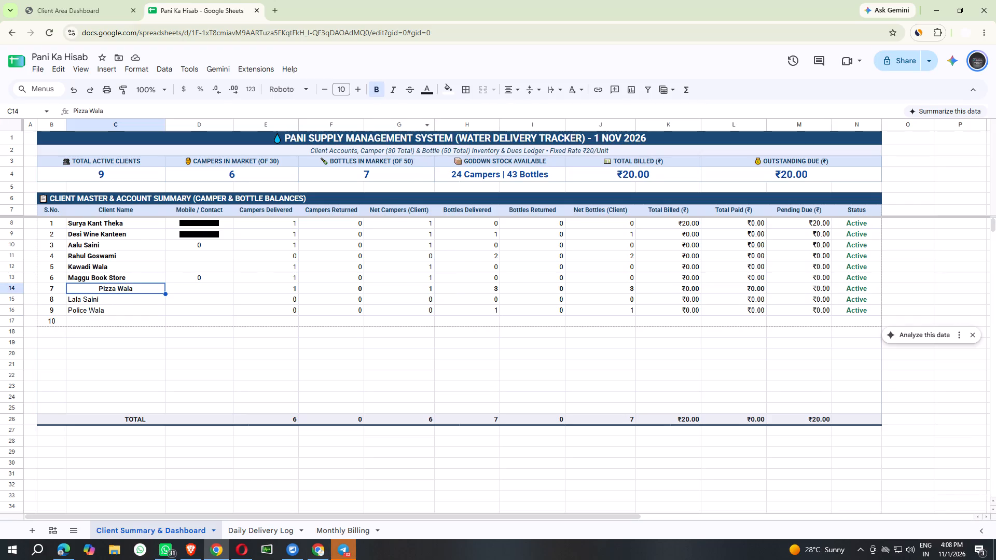
click(506, 92)
click(506, 111)
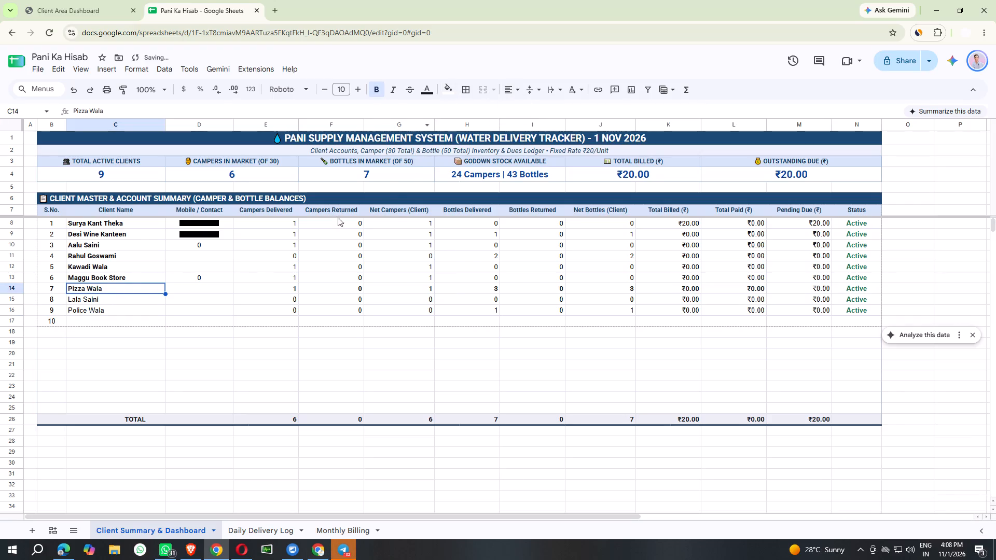
Enter the client name "Israr Bettery" beside serial number 10 in row 17.
click(83, 323)
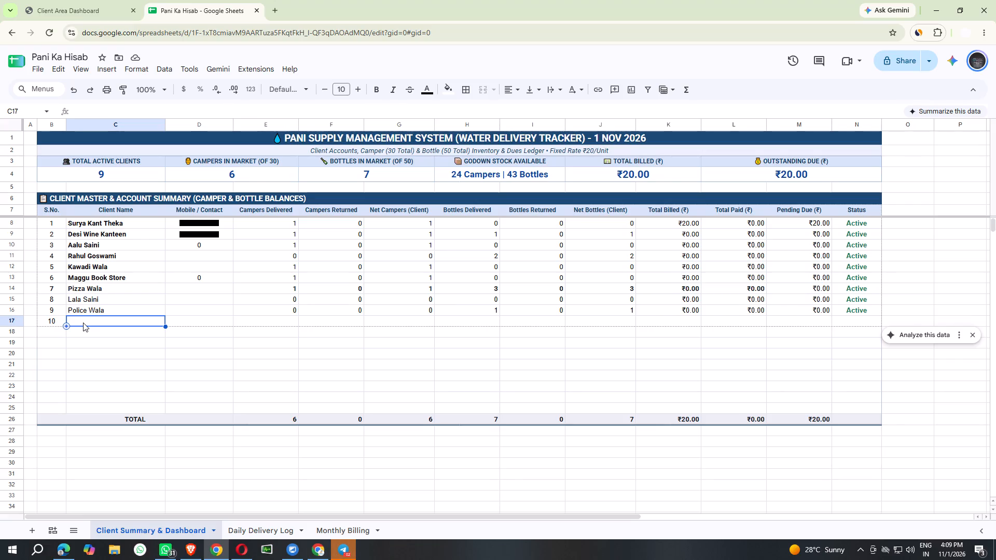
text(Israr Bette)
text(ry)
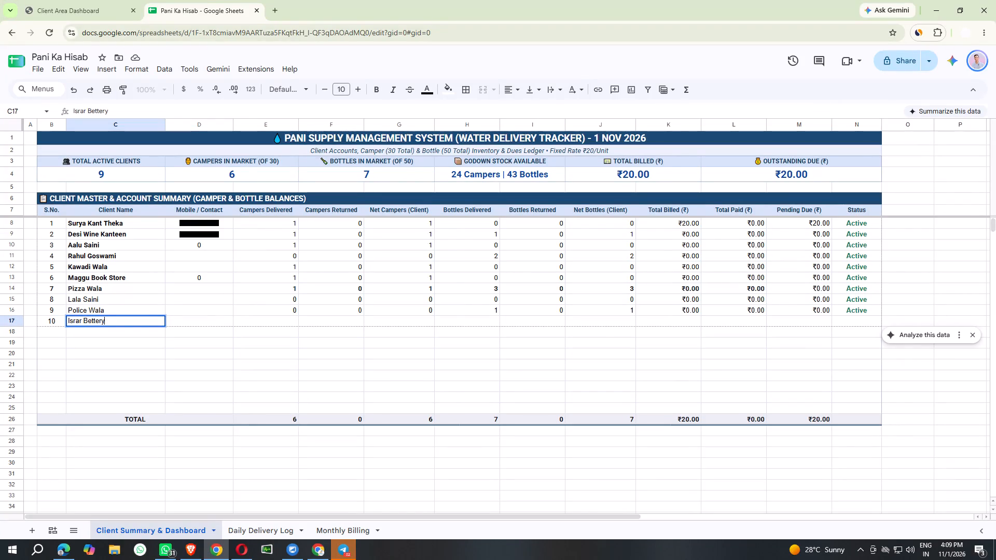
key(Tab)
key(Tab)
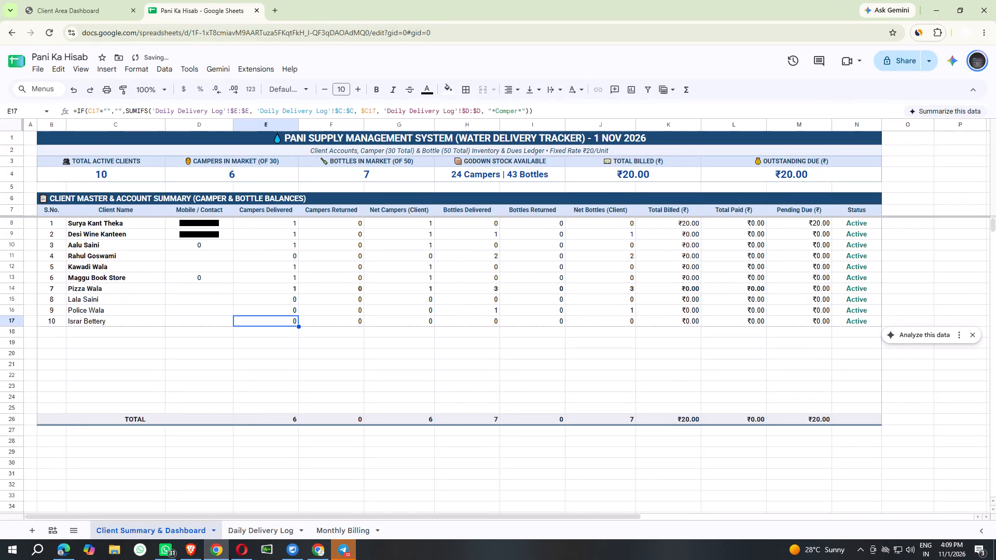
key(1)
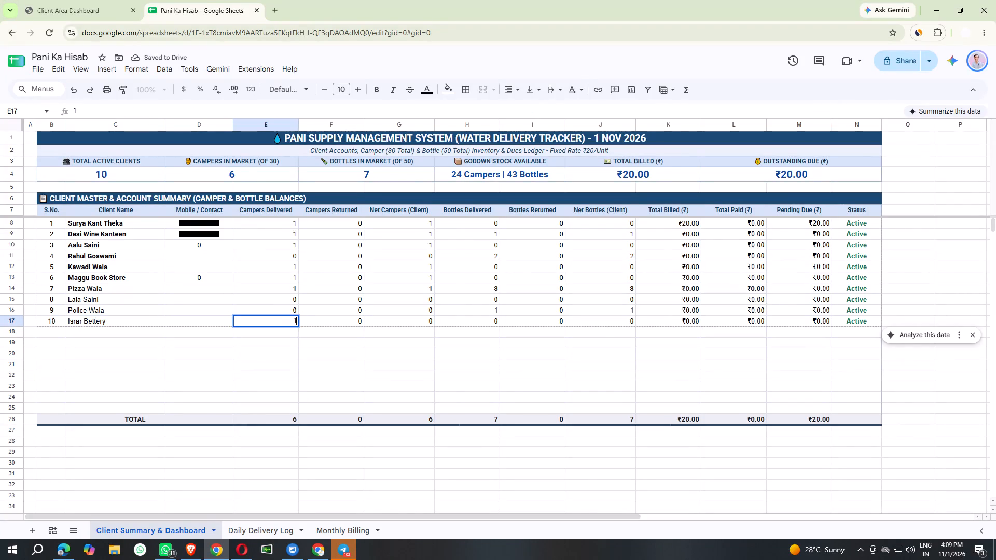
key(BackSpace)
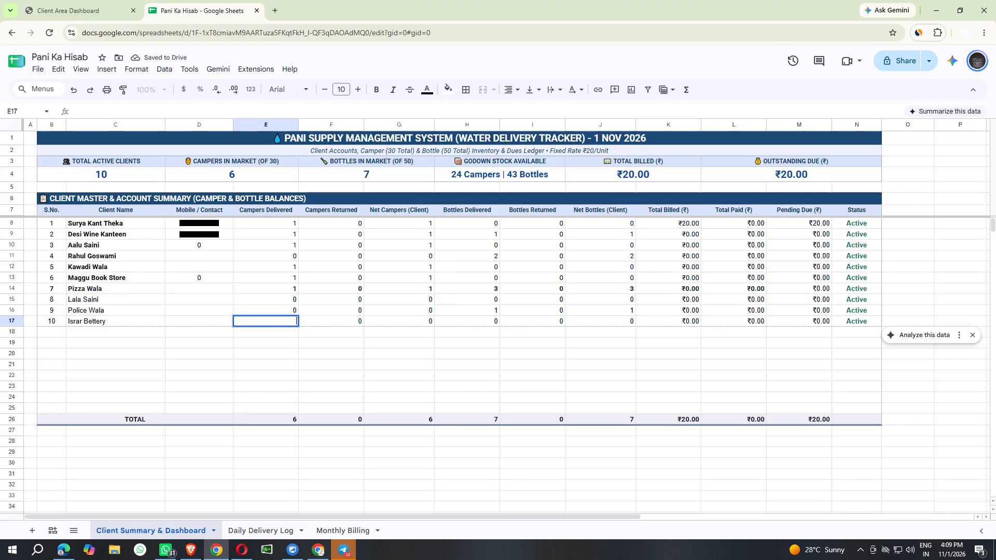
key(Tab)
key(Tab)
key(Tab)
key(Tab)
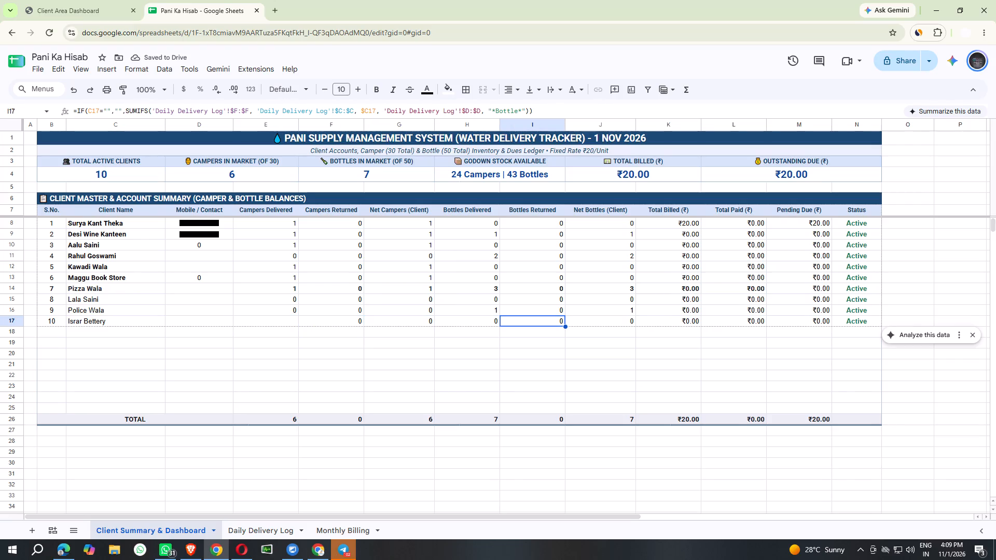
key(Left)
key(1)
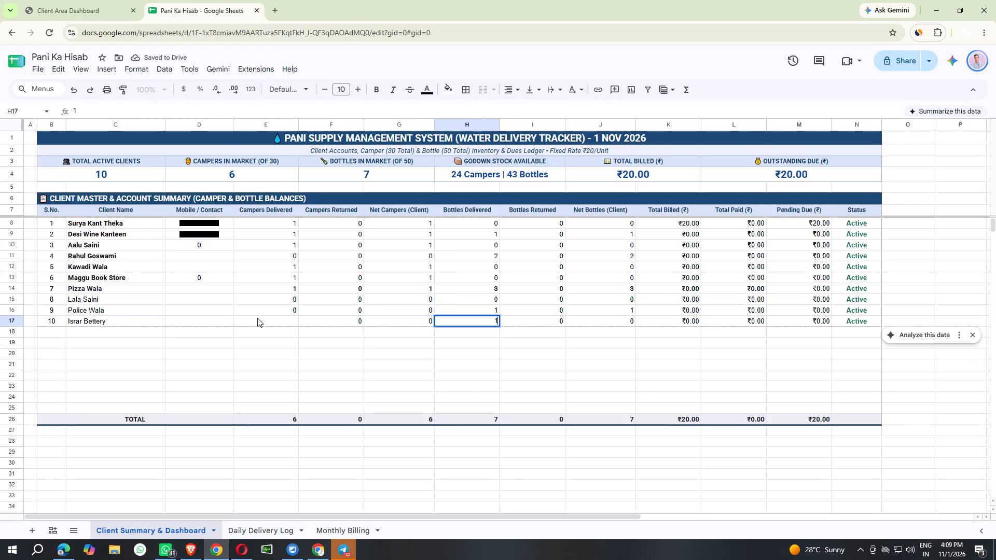
click(286, 318)
click(272, 339)
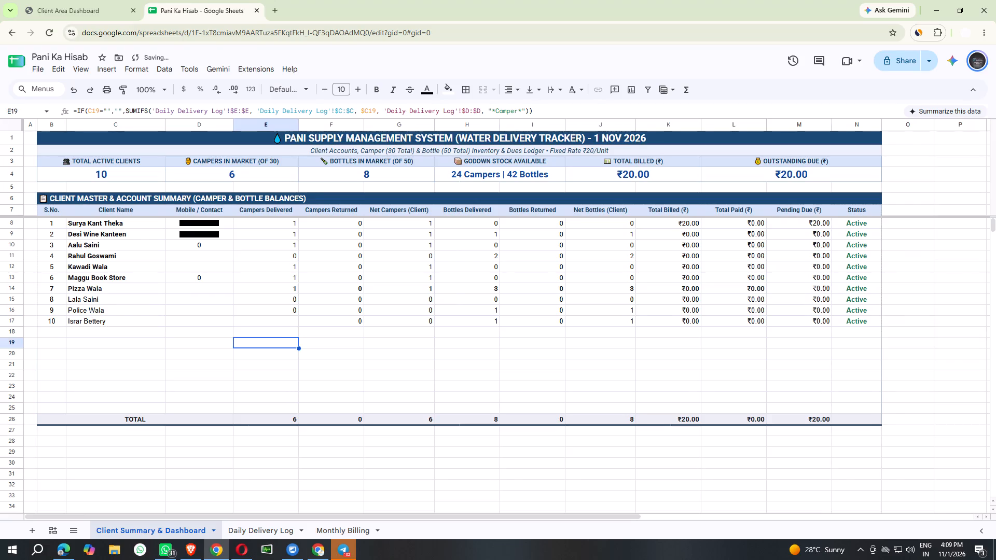
click(281, 321)
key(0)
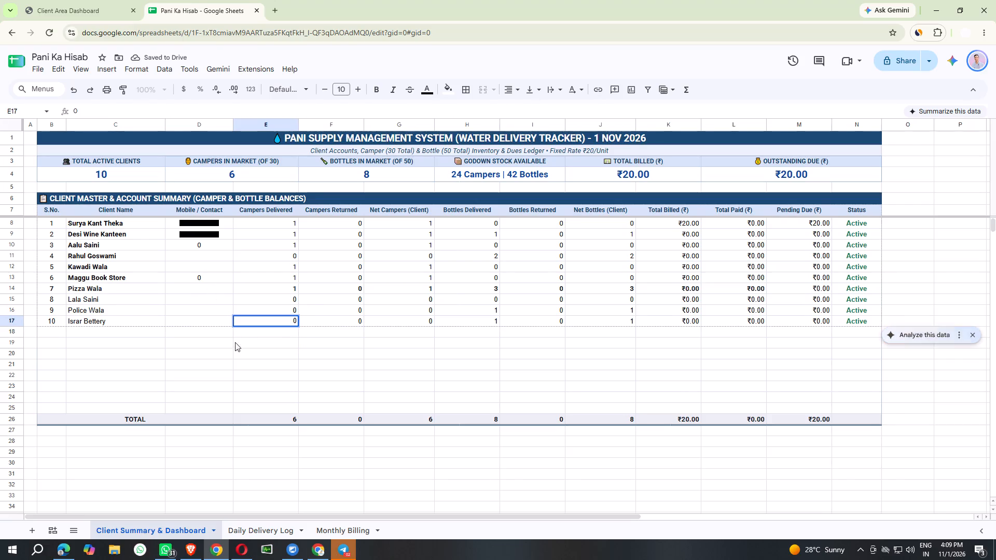
click(132, 350)
Add serial number 11 with client name "Sonu Biryani" and 1 camper delivered in row 18 of the client master table.
click(63, 332)
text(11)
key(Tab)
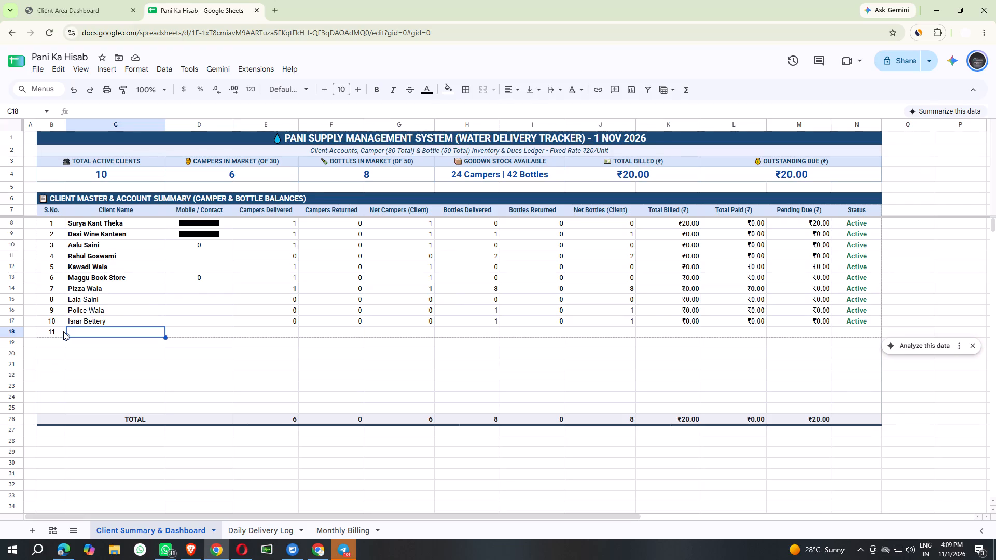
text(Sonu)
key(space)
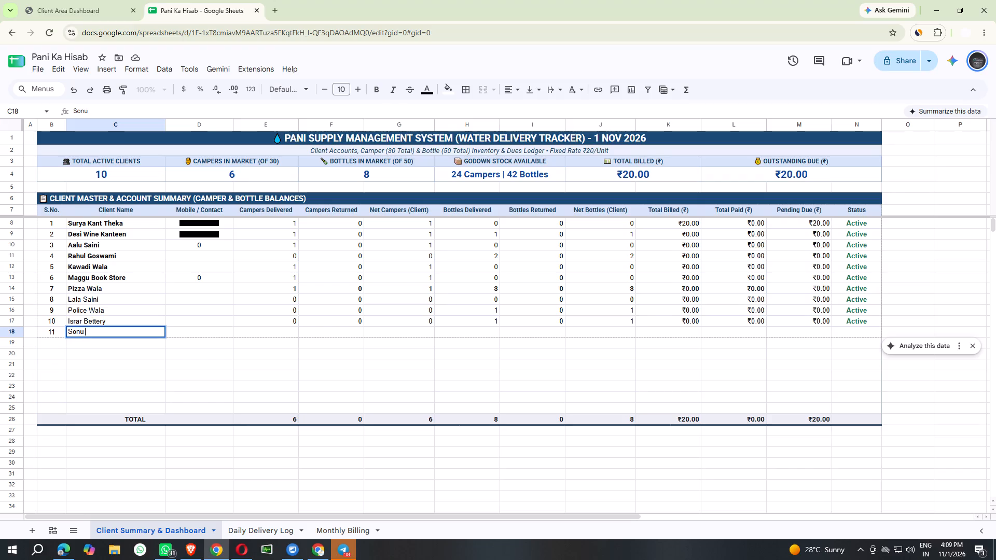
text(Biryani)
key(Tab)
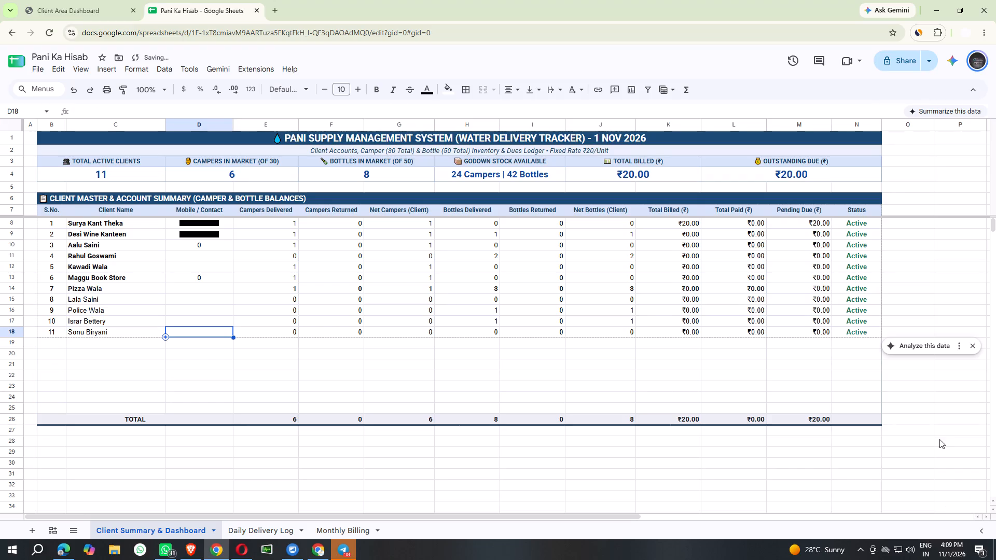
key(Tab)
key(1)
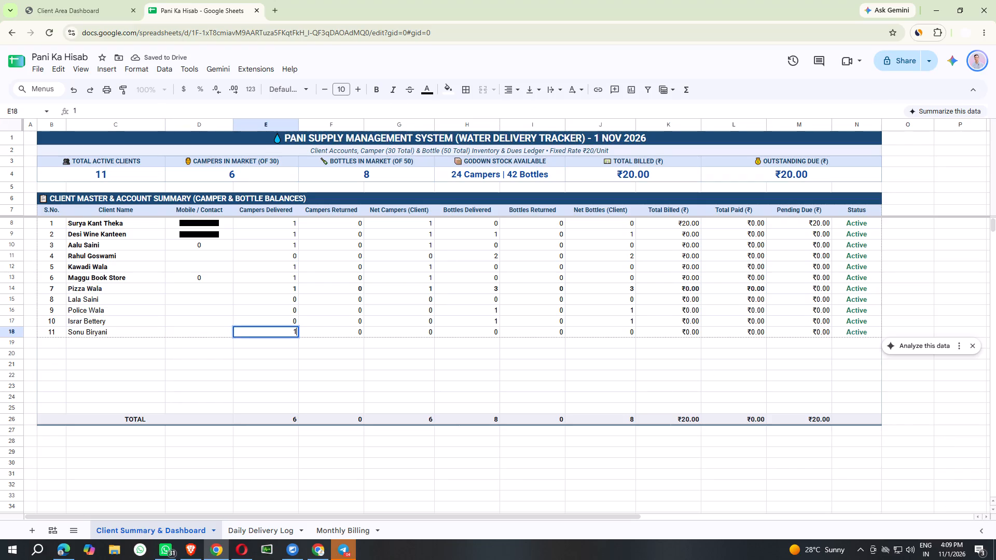
Add serial number 12 with client name "Coaching Center" and 1 camper delivered in row 19.
click(46, 344)
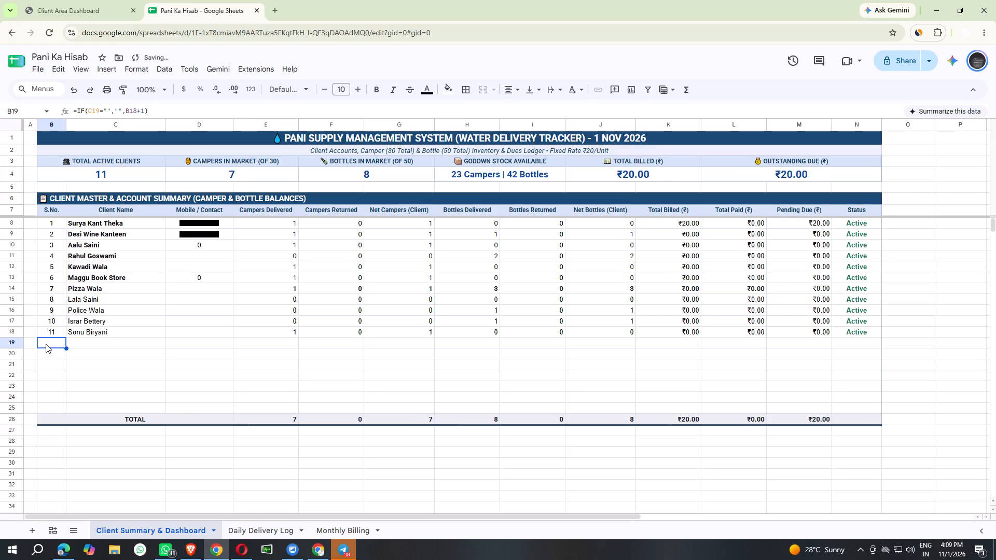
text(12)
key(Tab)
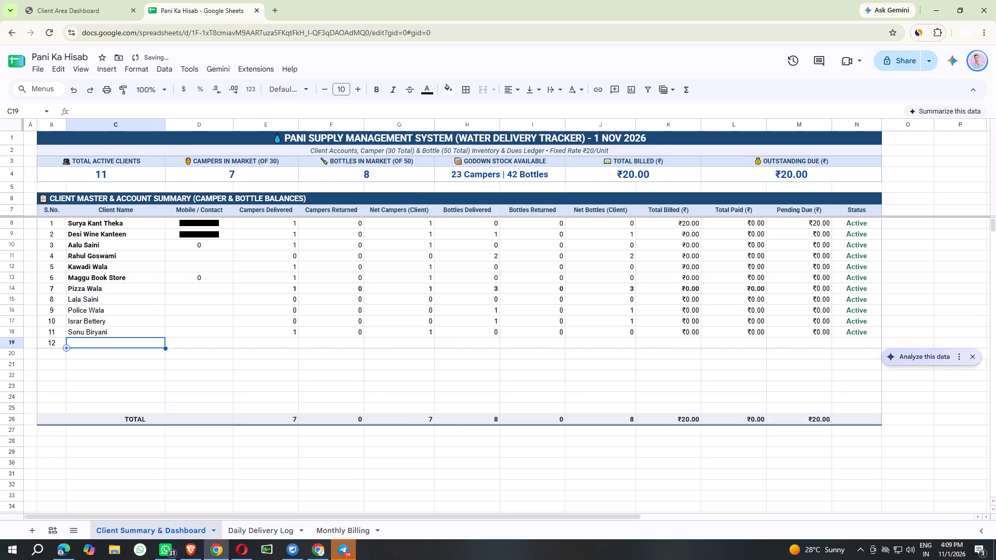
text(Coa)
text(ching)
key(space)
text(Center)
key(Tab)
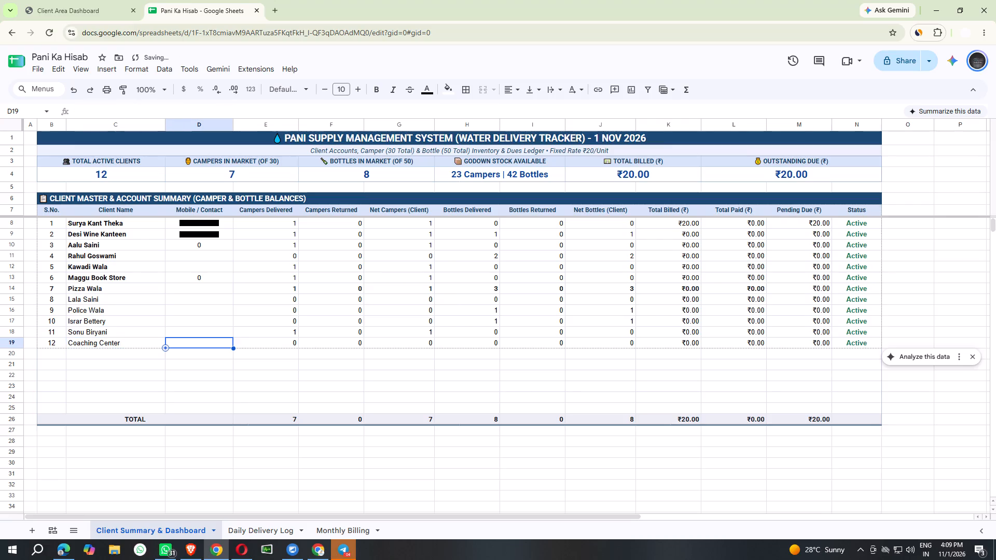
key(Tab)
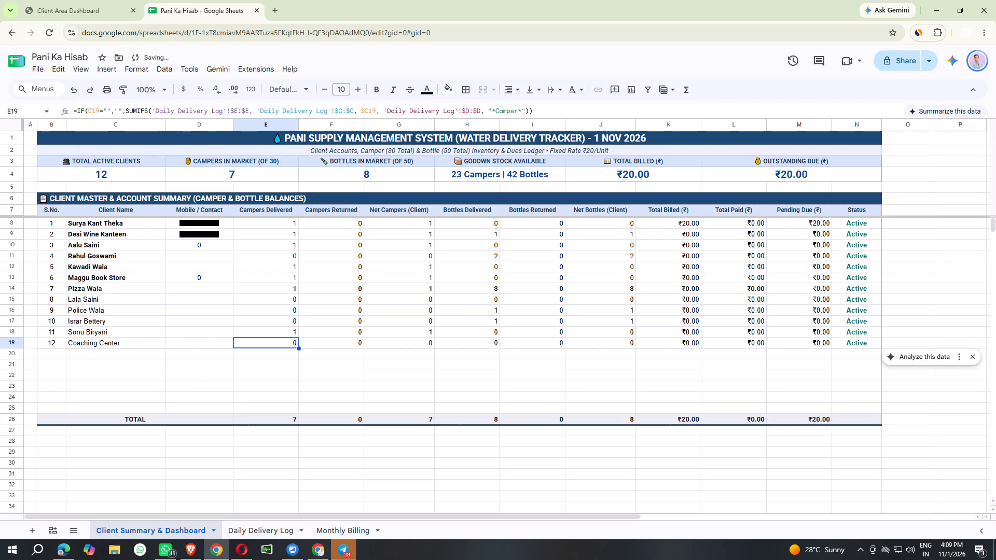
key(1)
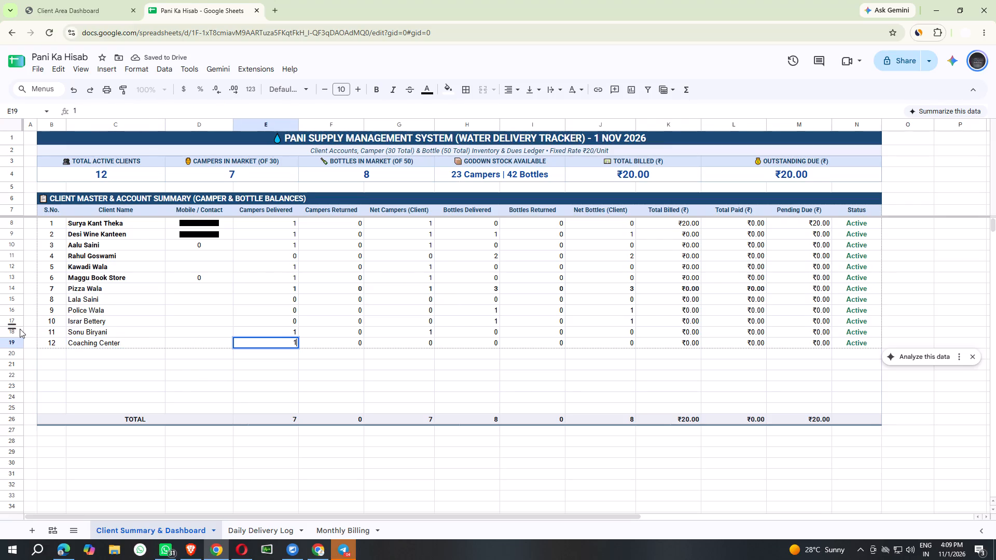
click(47, 353)
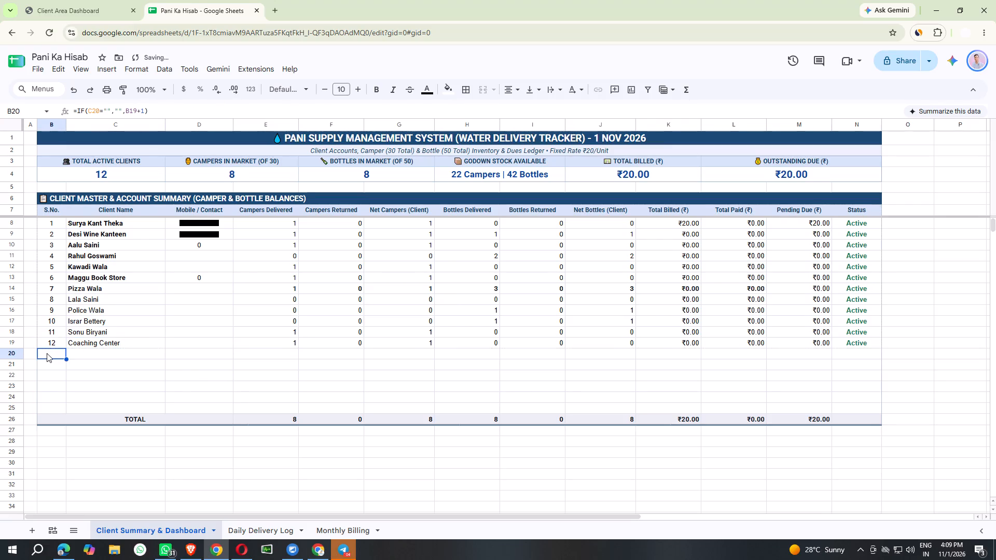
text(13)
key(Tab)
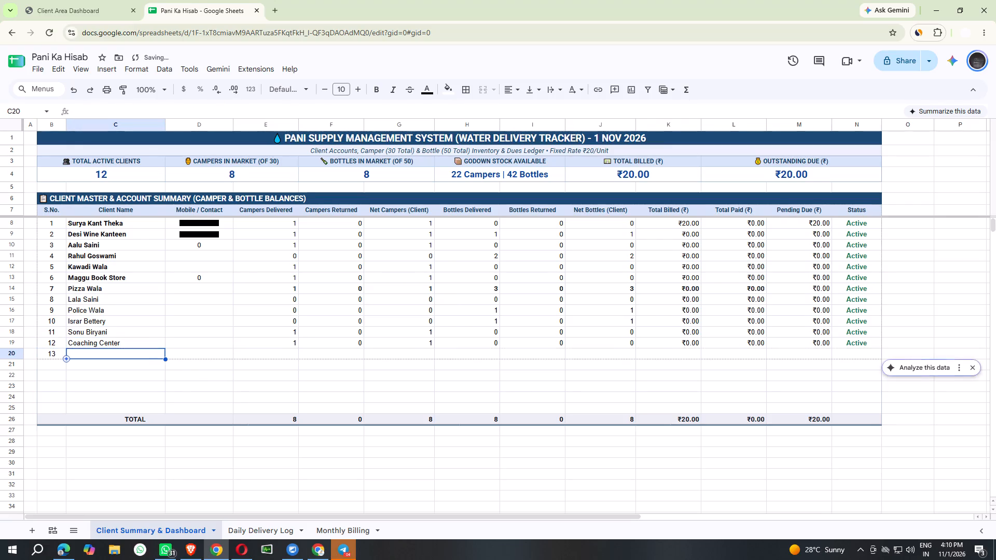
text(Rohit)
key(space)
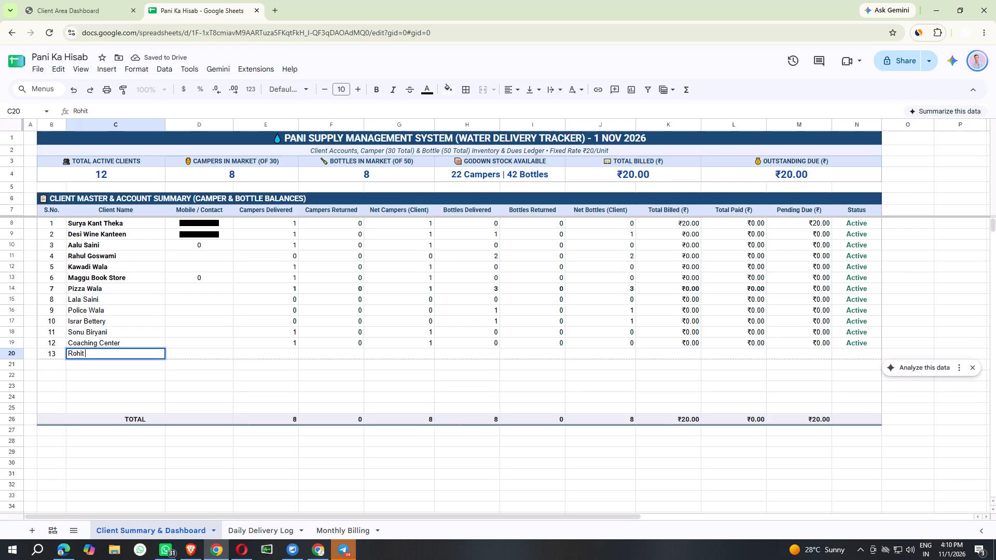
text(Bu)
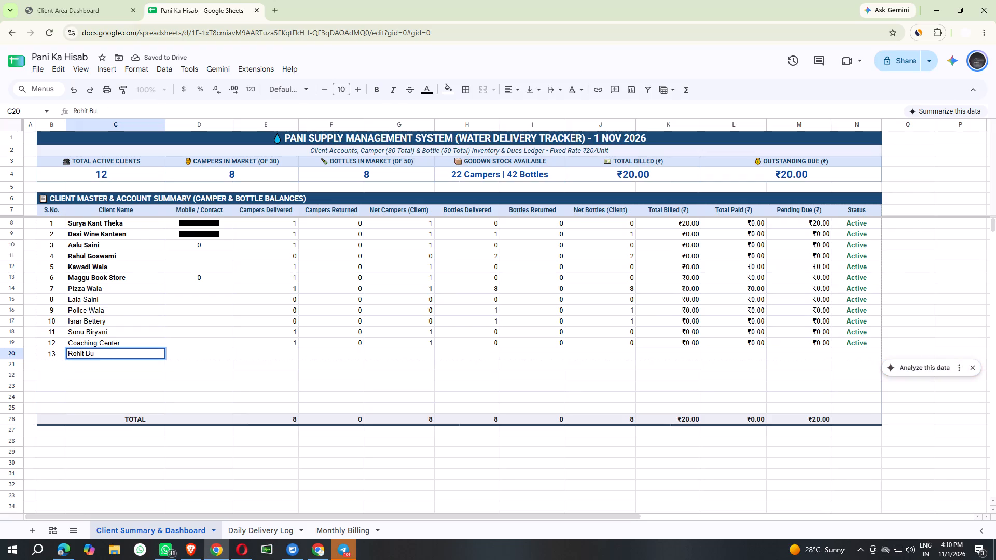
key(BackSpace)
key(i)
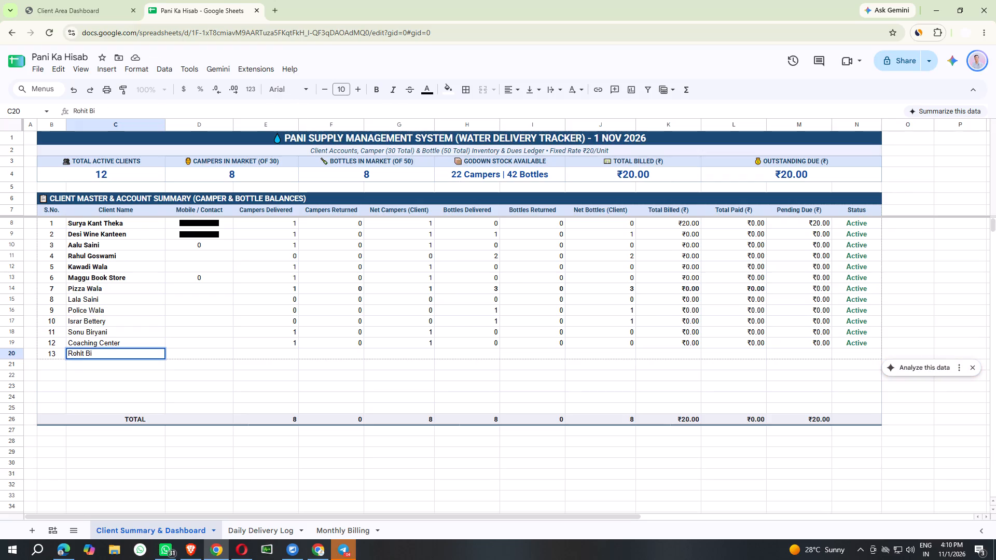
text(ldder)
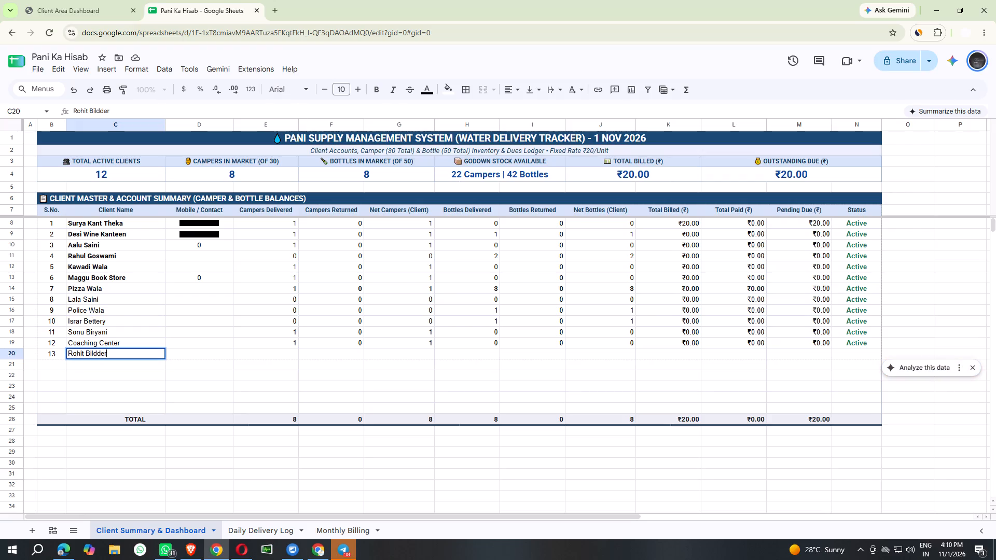
click(92, 355)
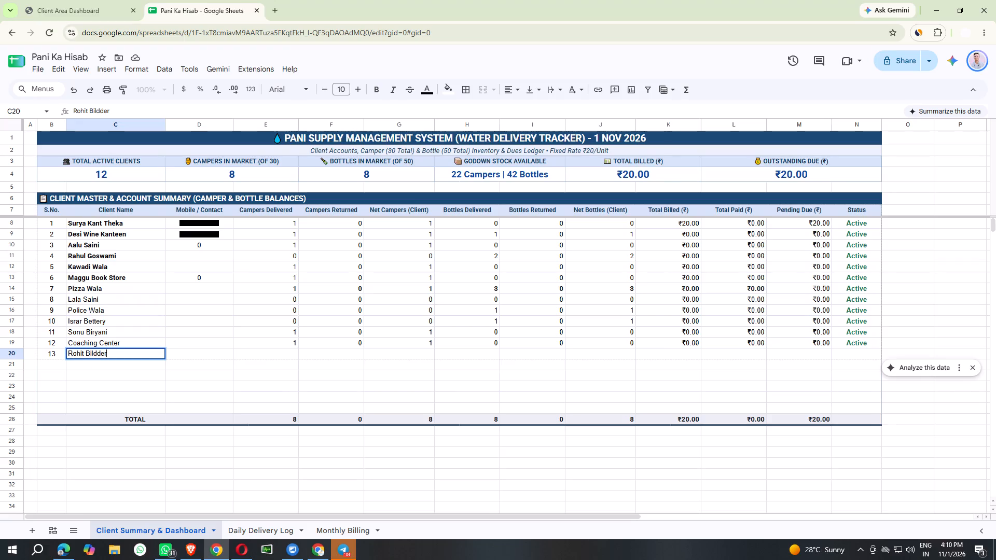
key(BackSpace)
key(BackSpace)
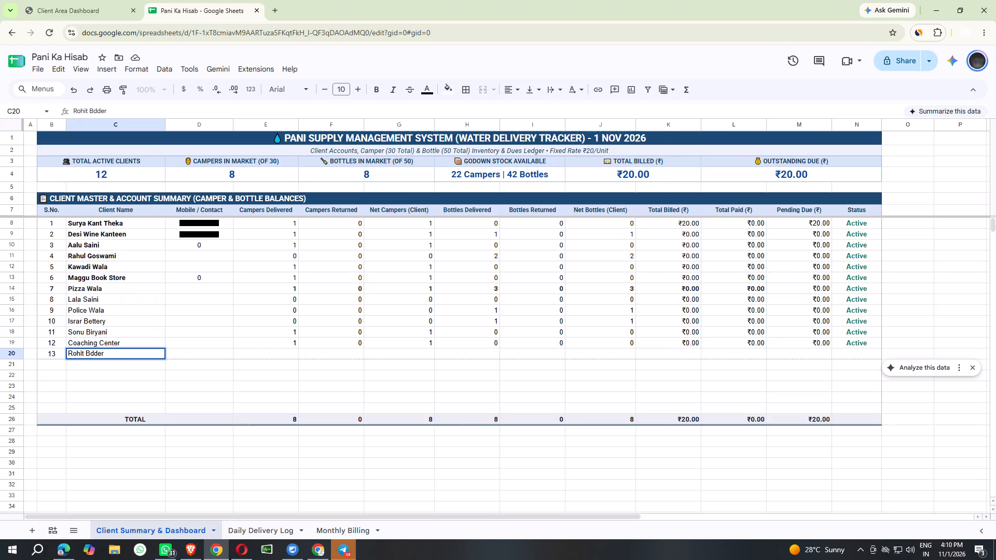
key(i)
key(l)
click(273, 351)
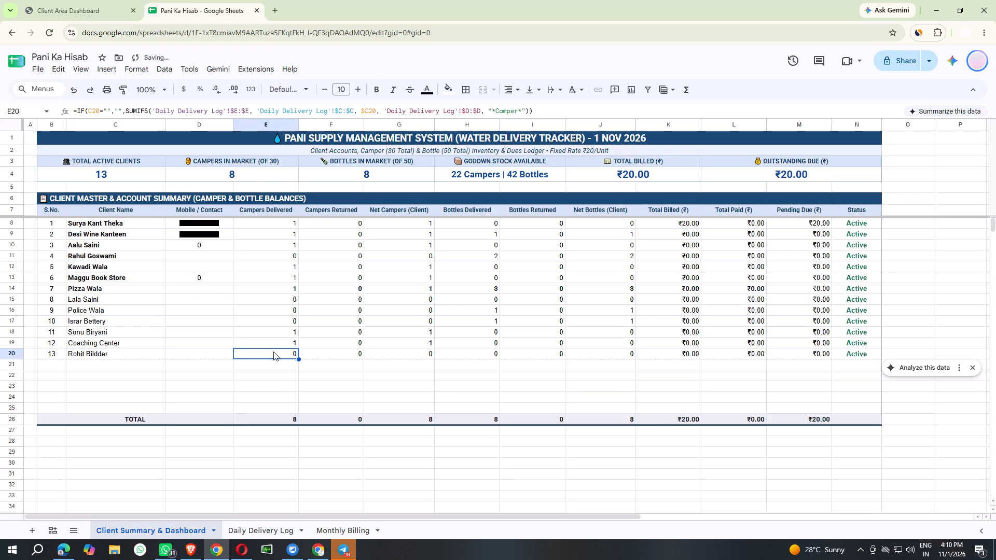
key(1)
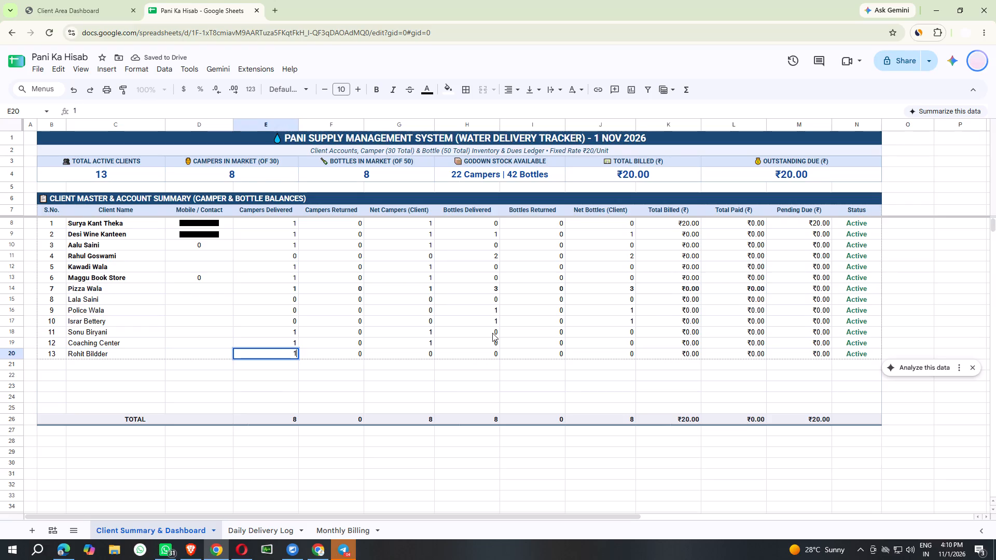
Add serial number 14 with the client's name and 1 camper delivered in row 21 of the client master table.
click(50, 365)
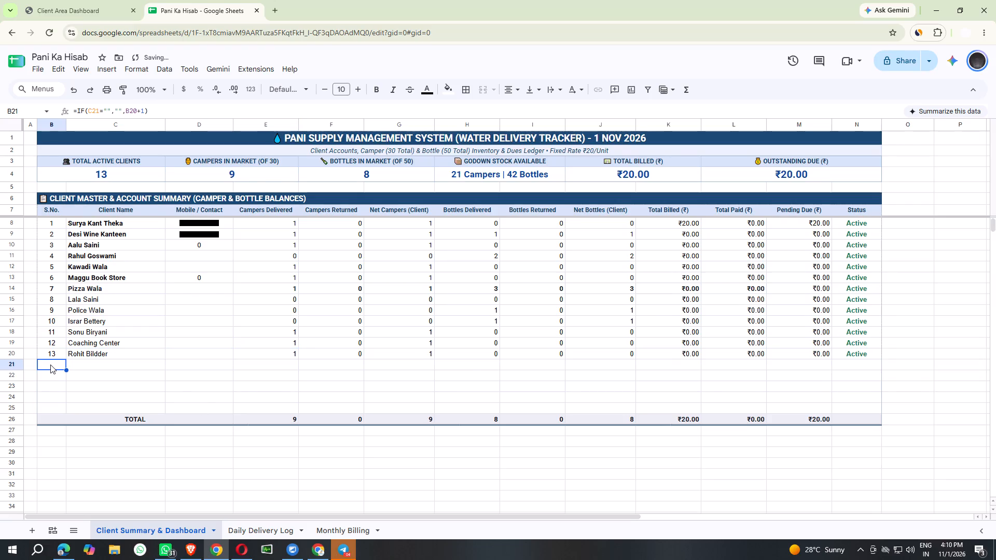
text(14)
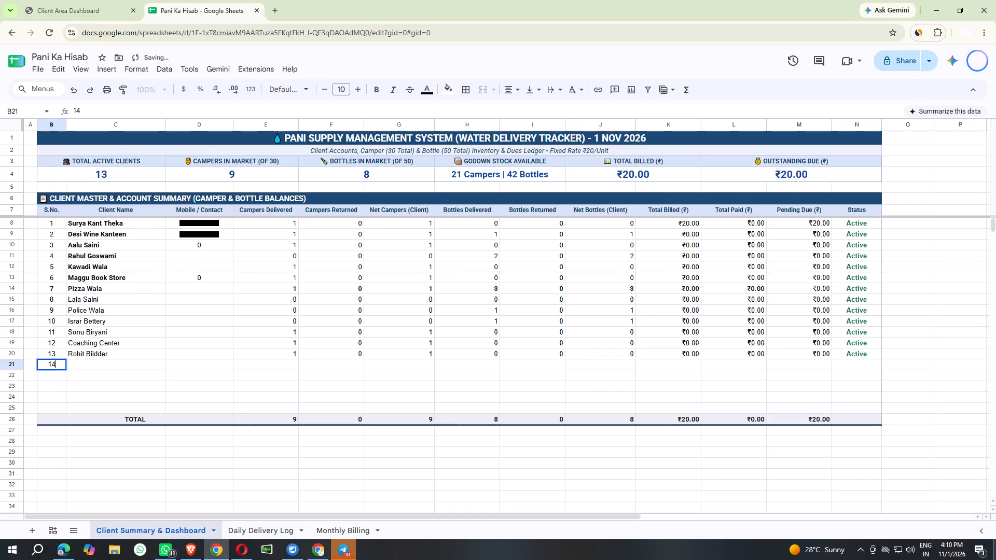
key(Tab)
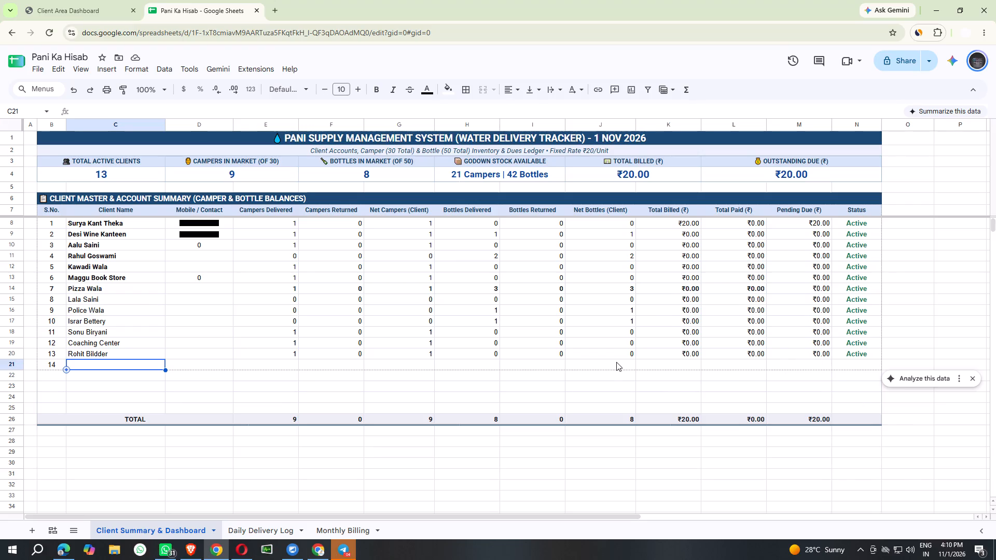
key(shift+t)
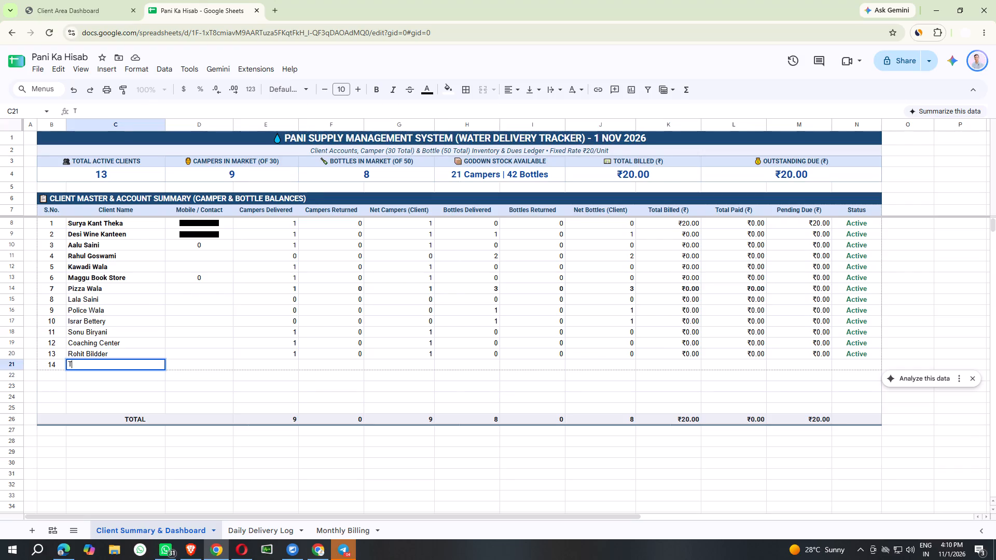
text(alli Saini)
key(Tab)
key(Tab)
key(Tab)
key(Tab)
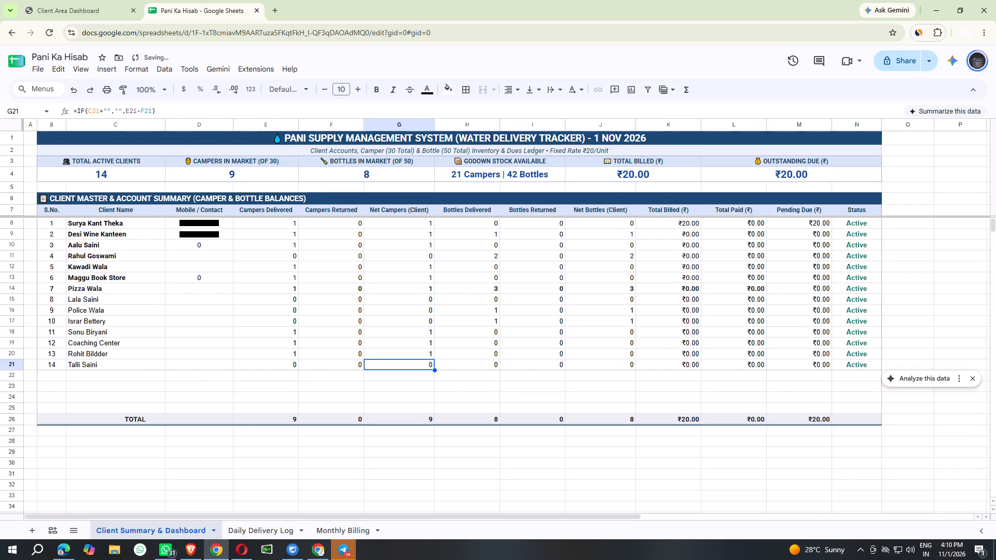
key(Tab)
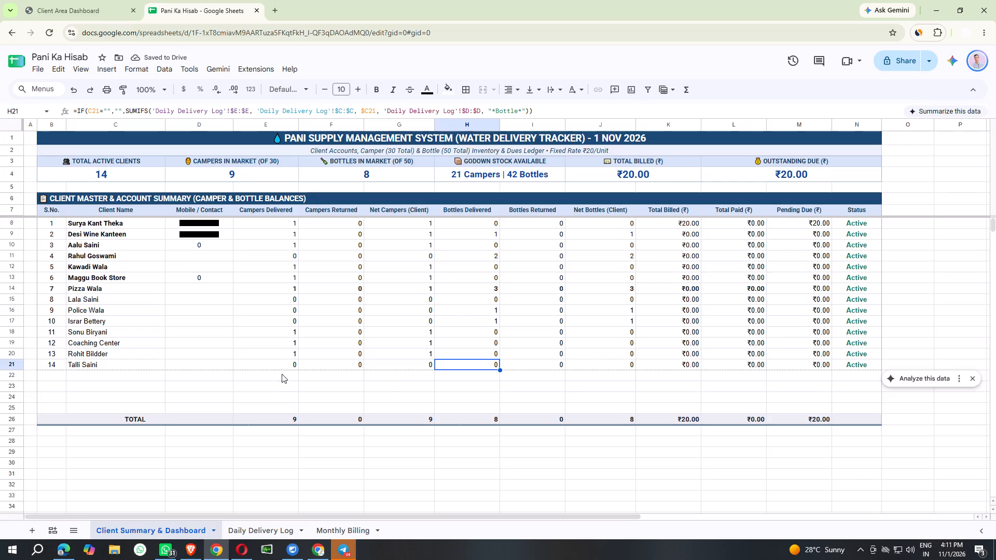
click(288, 365)
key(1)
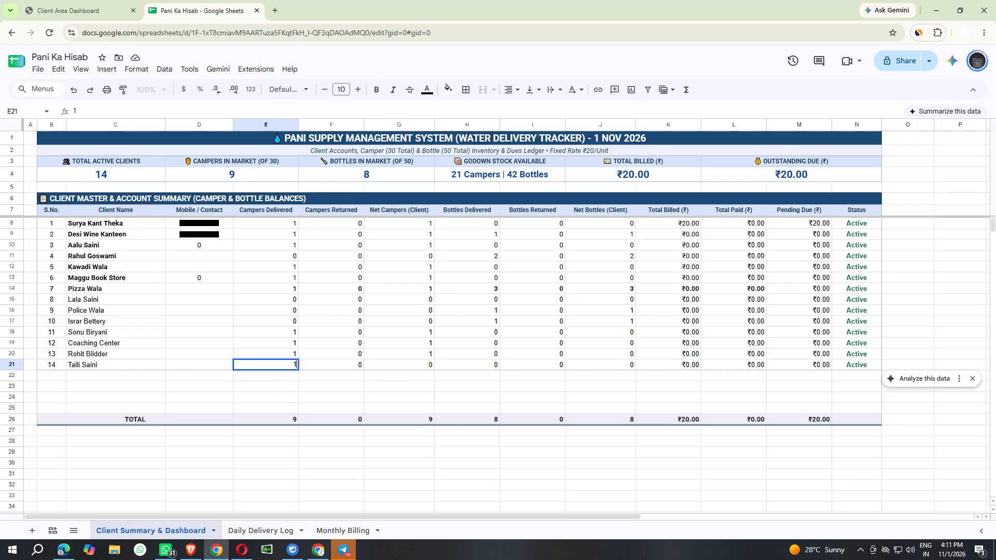
click(213, 383)
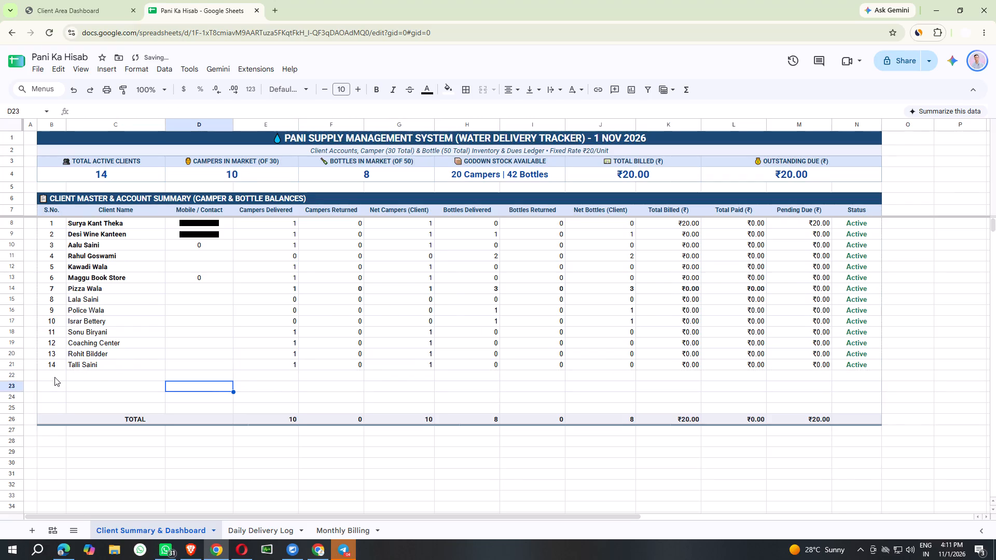
Add serial number 15 with client name "Namkeen Wala", 1 camper delivered and 1 bottle delivered in row 22.
click(54, 376)
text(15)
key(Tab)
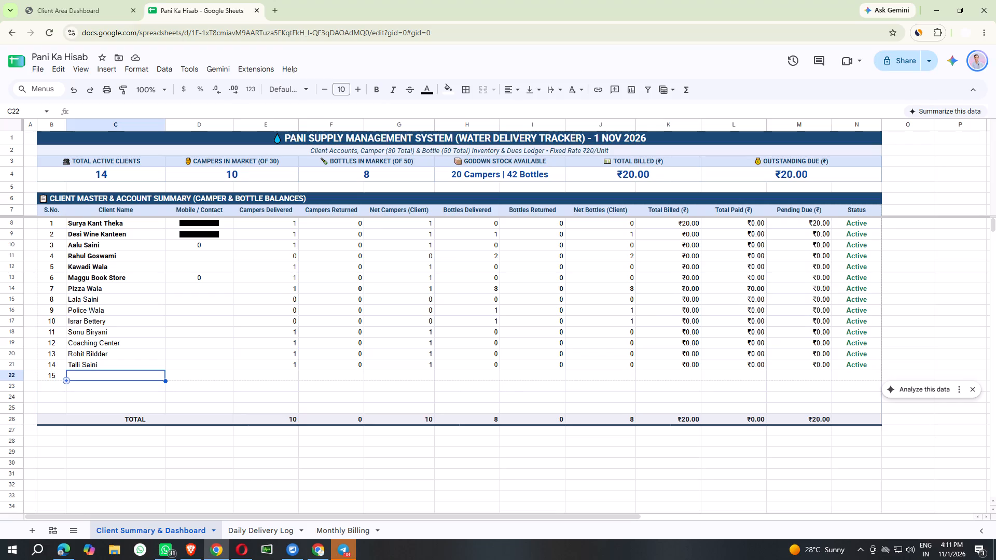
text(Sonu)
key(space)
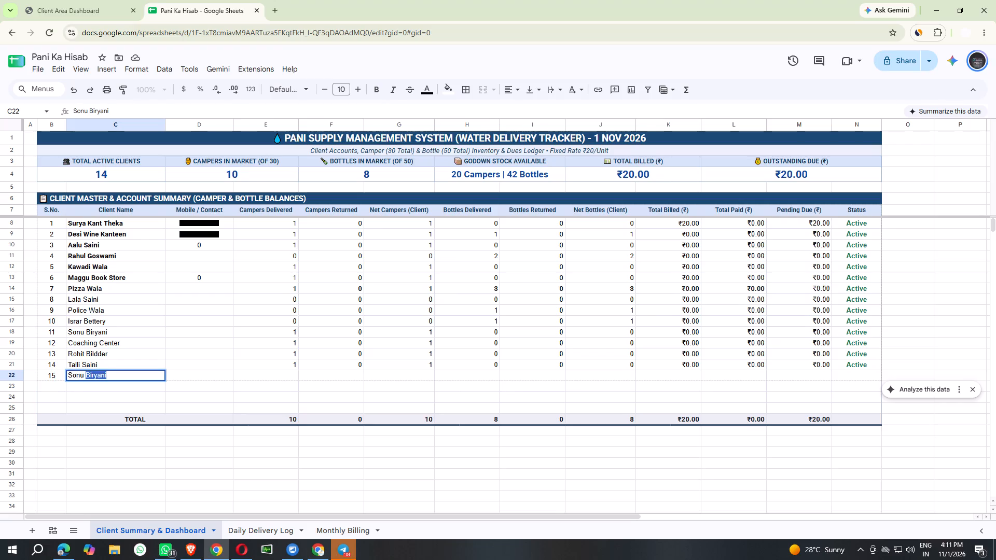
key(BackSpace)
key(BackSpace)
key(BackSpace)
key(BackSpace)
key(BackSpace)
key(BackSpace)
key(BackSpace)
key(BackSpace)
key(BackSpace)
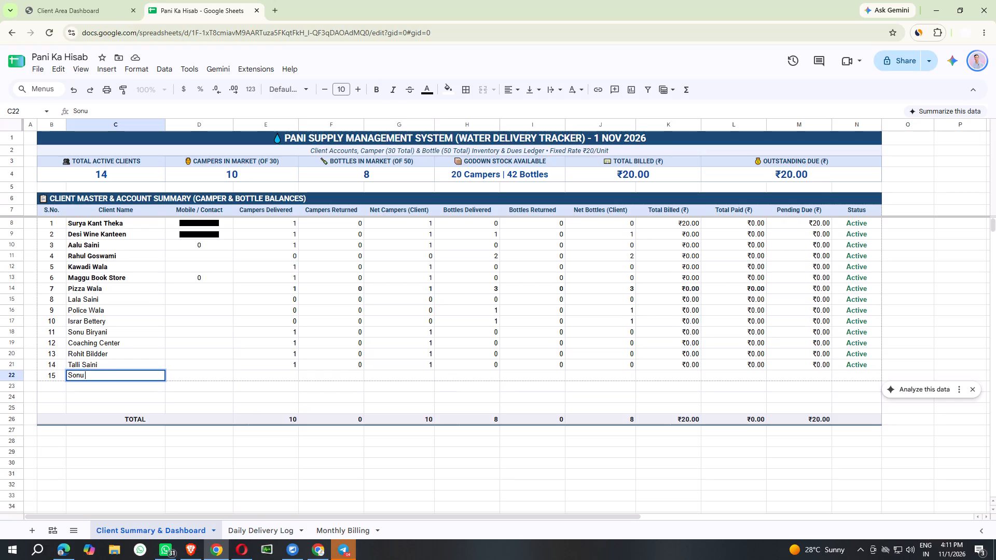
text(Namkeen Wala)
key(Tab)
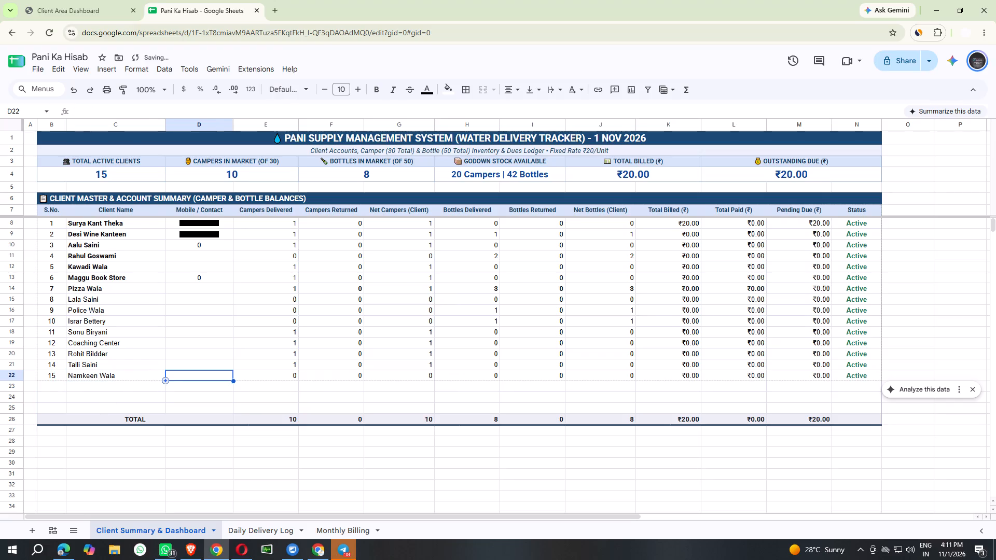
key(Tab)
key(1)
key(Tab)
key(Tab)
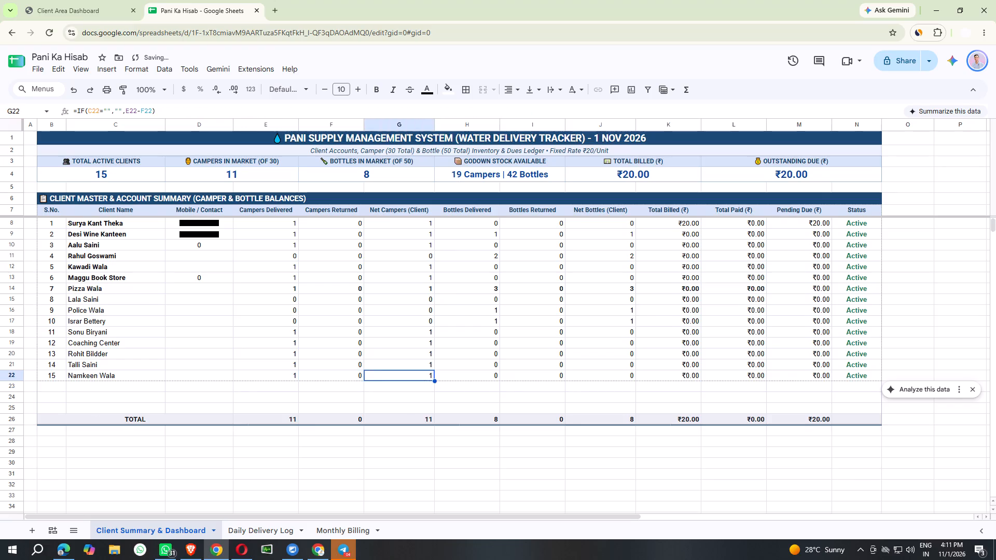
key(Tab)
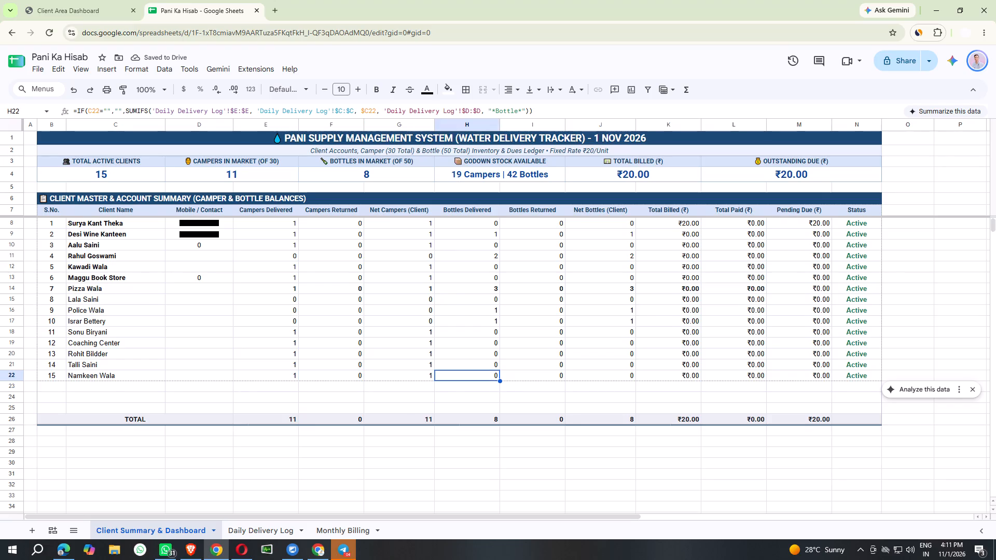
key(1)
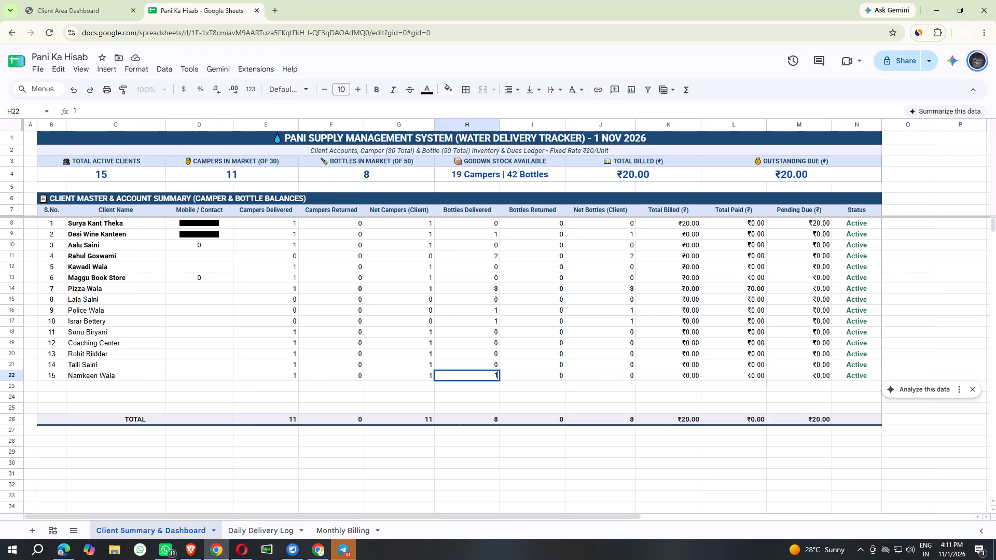
click(96, 393)
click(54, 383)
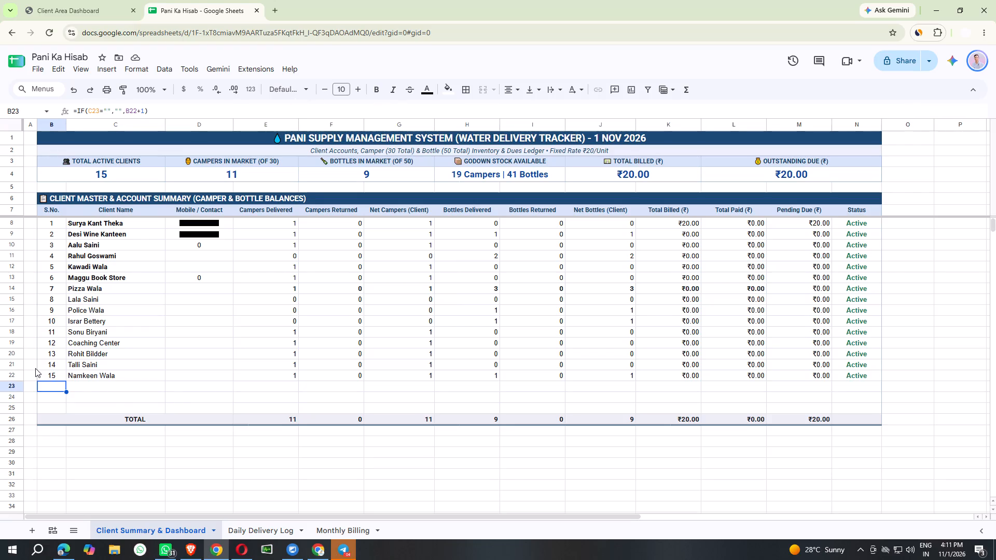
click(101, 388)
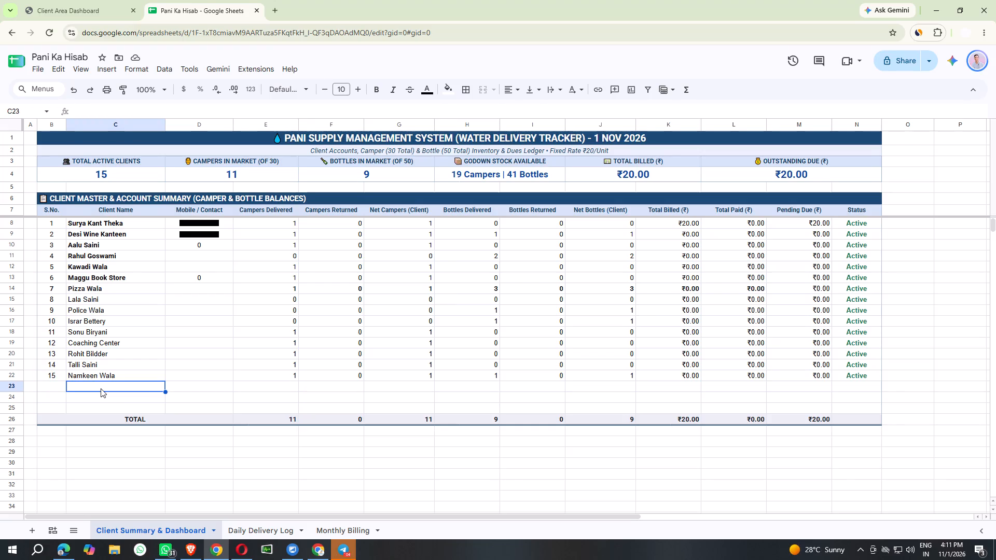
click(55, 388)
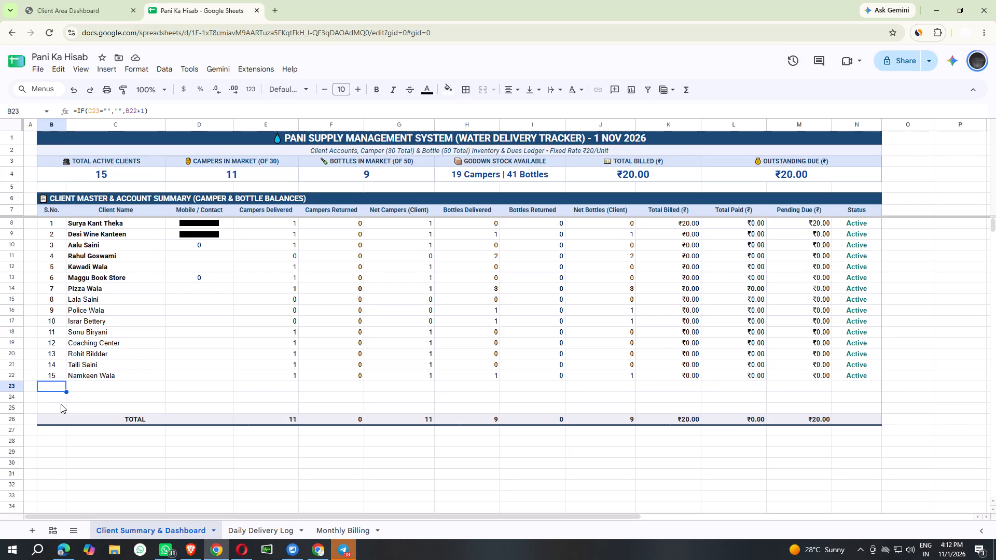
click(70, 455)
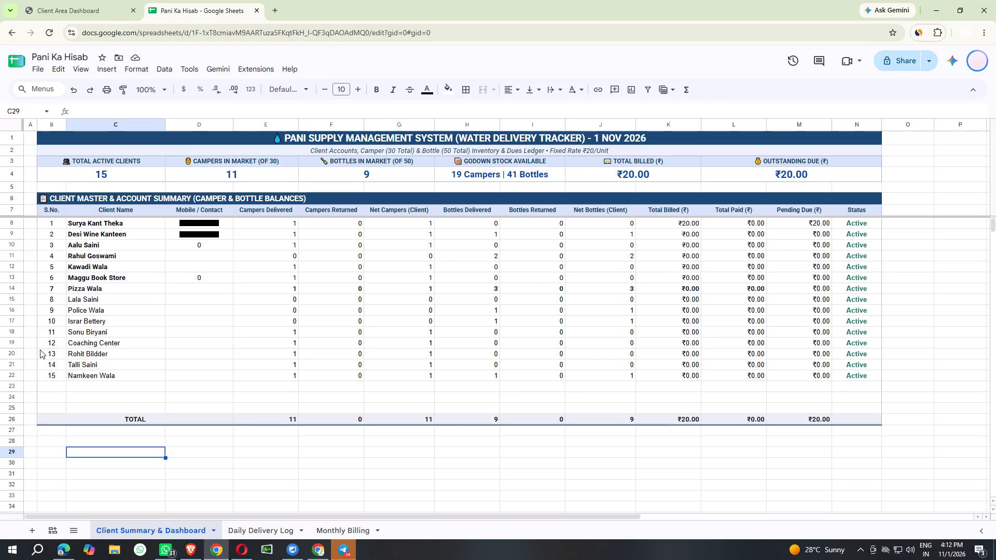
Add serial number 16 with client name "Pandit JI Shop" and 1 camper delivered in row 23.
click(58, 387)
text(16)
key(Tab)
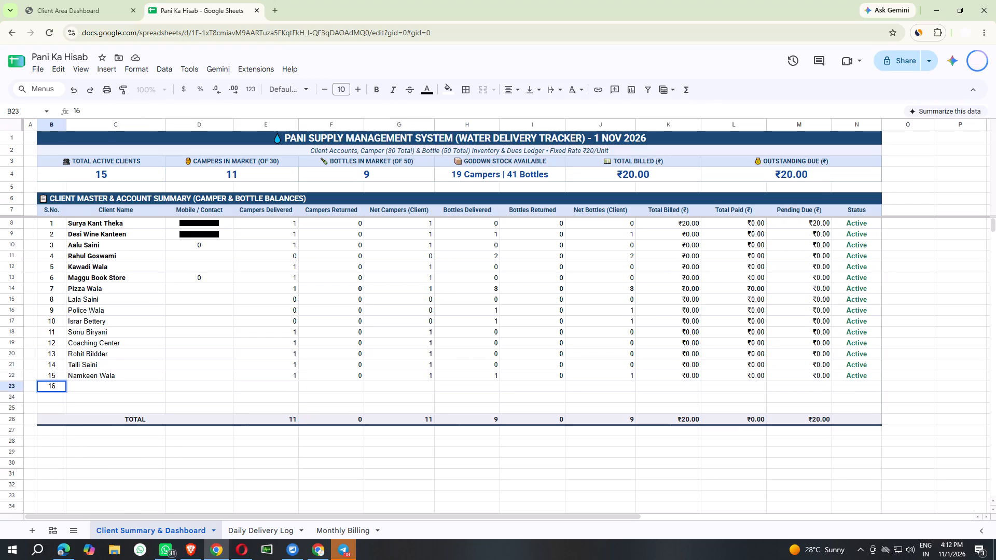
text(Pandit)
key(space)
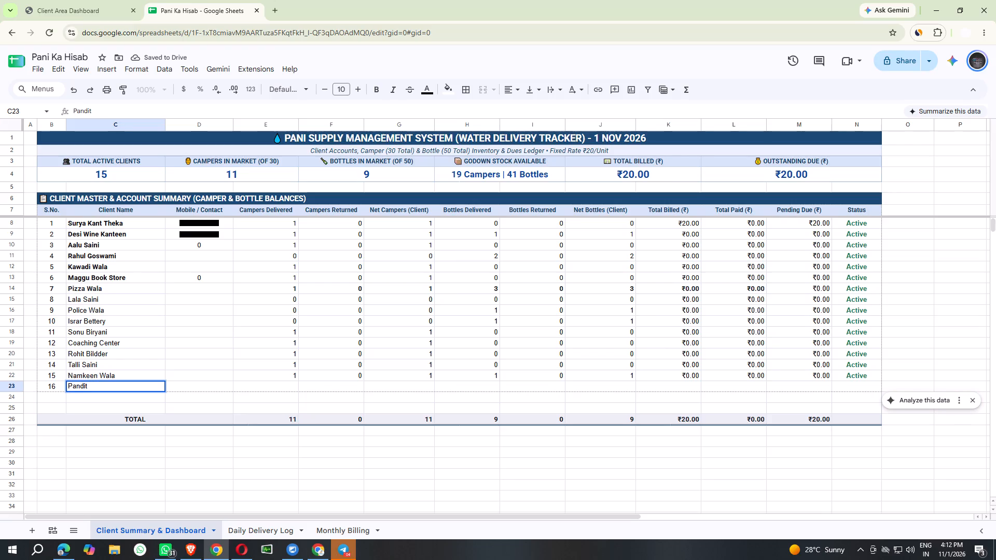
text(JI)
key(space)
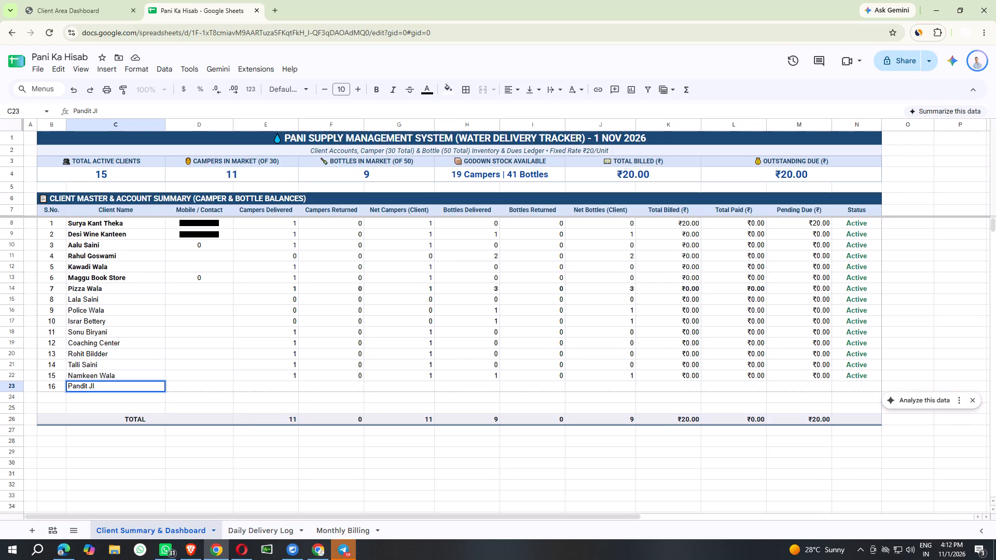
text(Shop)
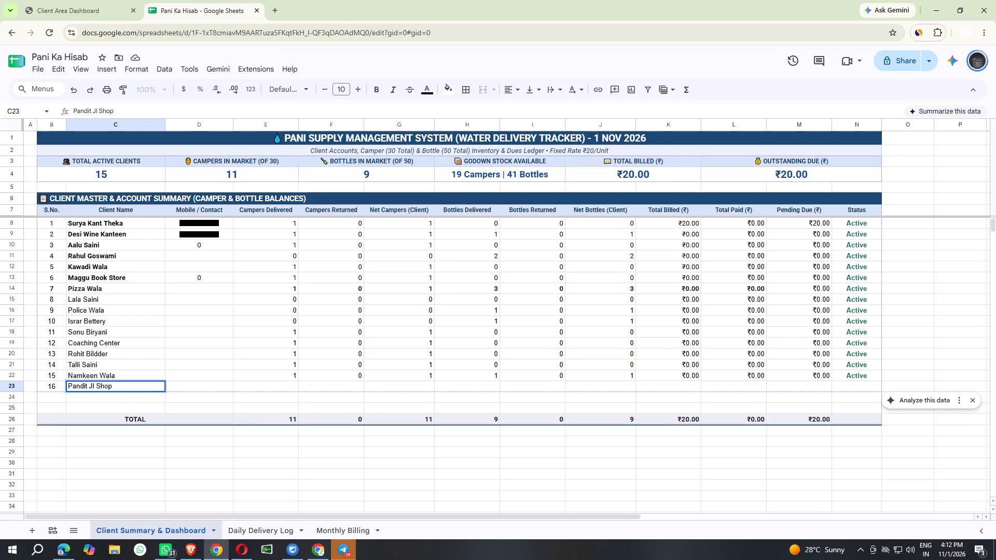
click(265, 387)
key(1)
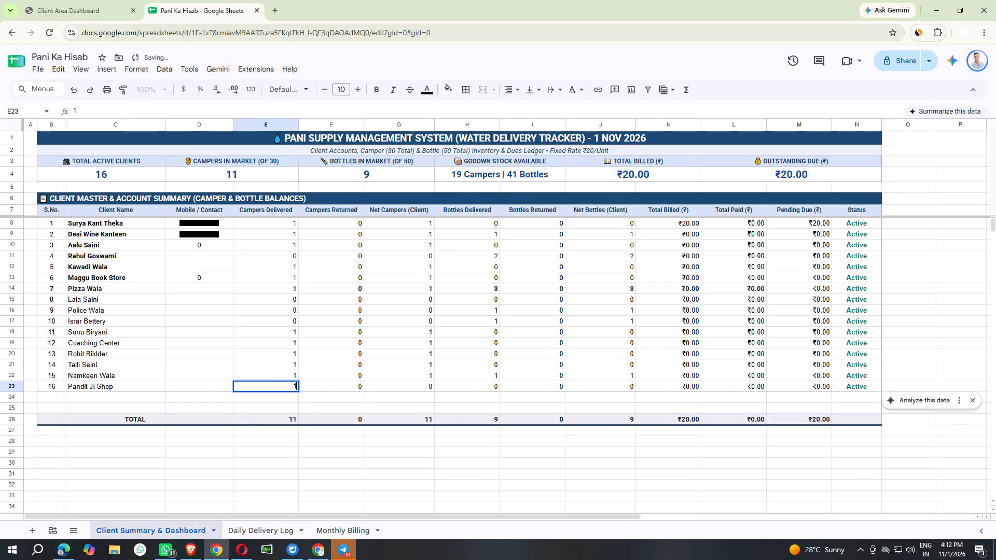
Add serial number 17 with the client's name and 1 camper delivered in row 24.
click(54, 398)
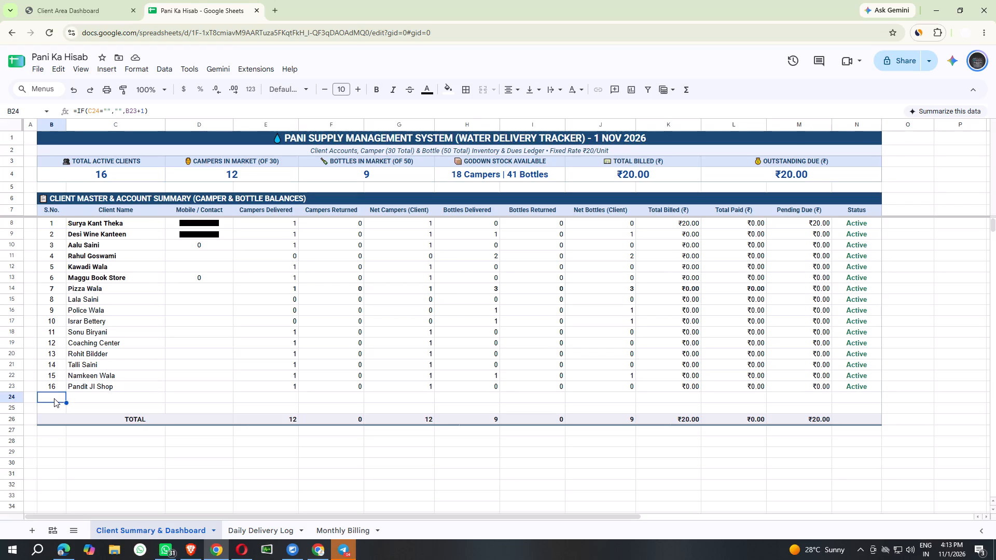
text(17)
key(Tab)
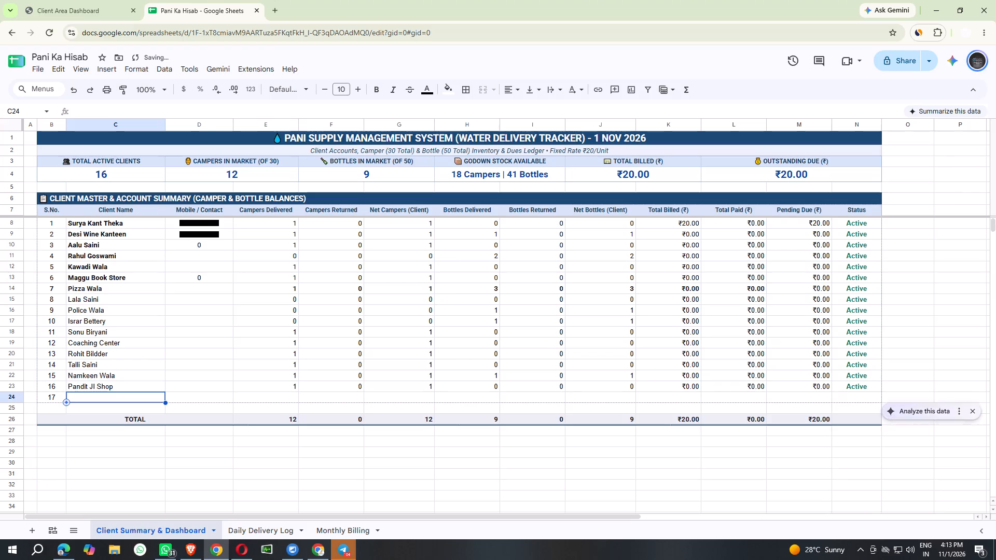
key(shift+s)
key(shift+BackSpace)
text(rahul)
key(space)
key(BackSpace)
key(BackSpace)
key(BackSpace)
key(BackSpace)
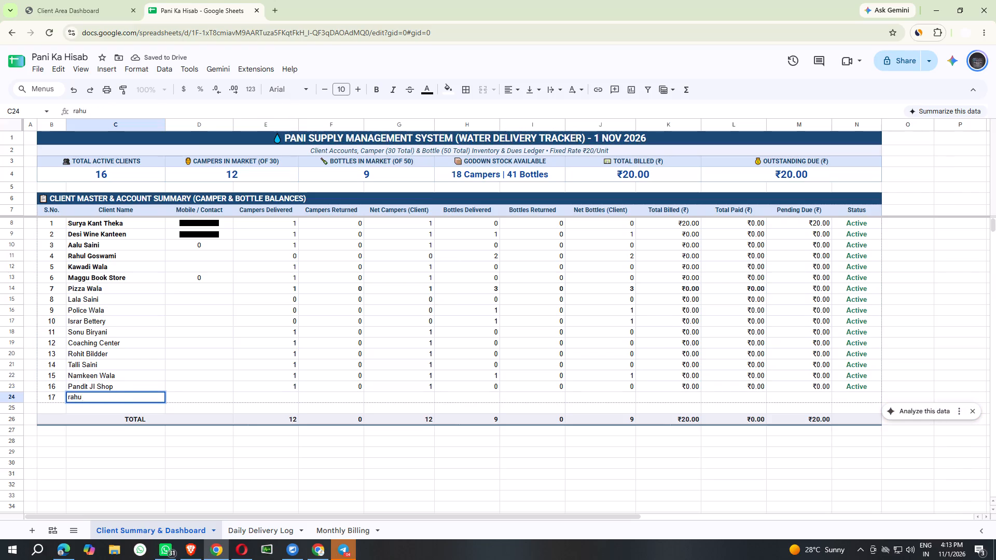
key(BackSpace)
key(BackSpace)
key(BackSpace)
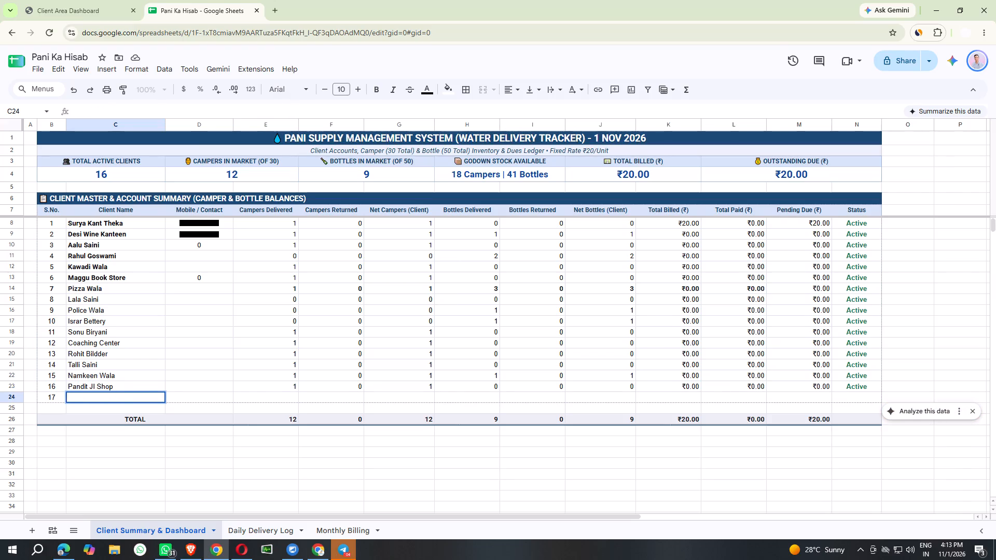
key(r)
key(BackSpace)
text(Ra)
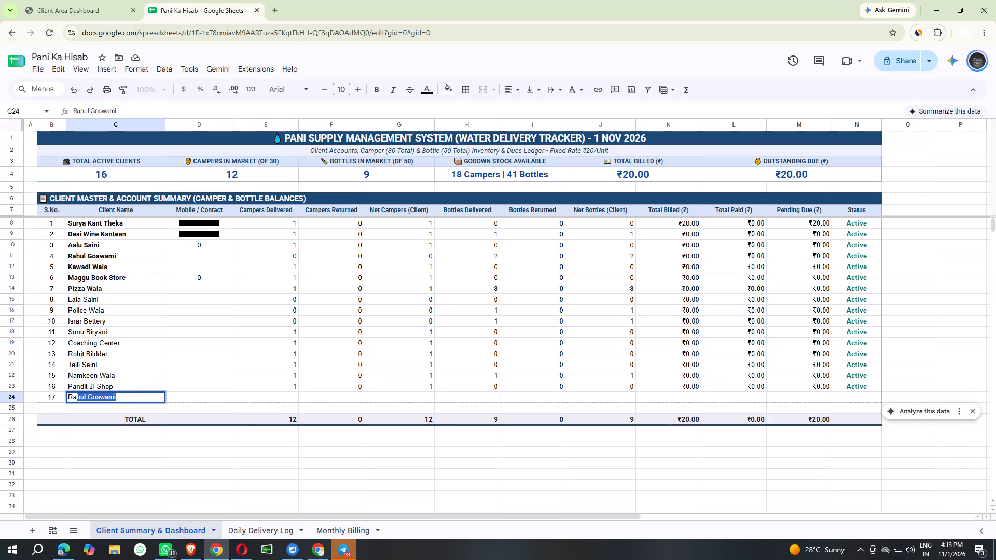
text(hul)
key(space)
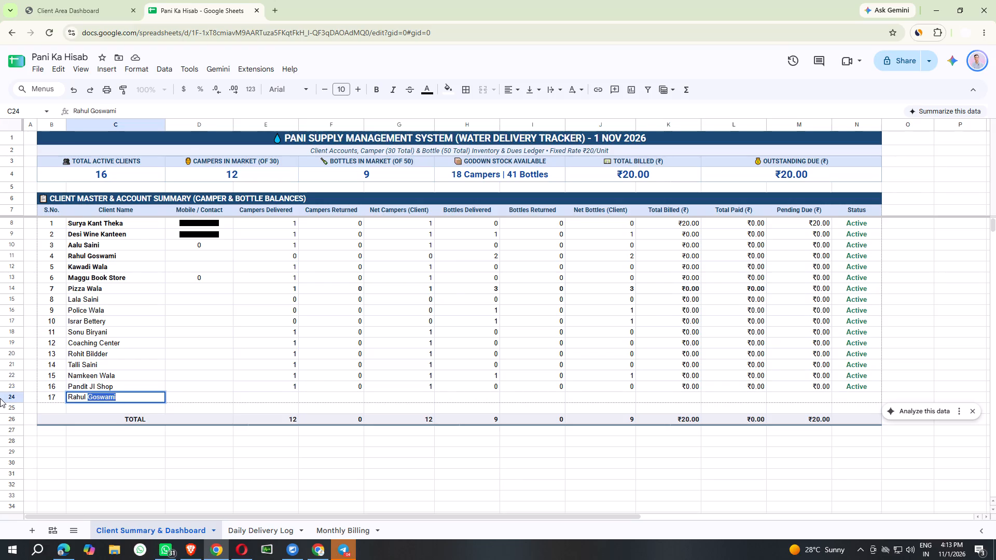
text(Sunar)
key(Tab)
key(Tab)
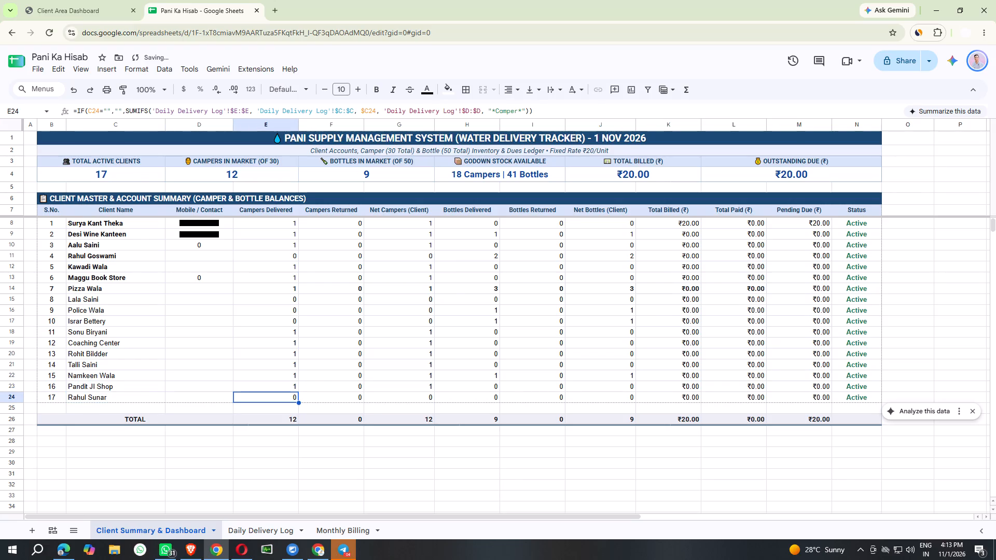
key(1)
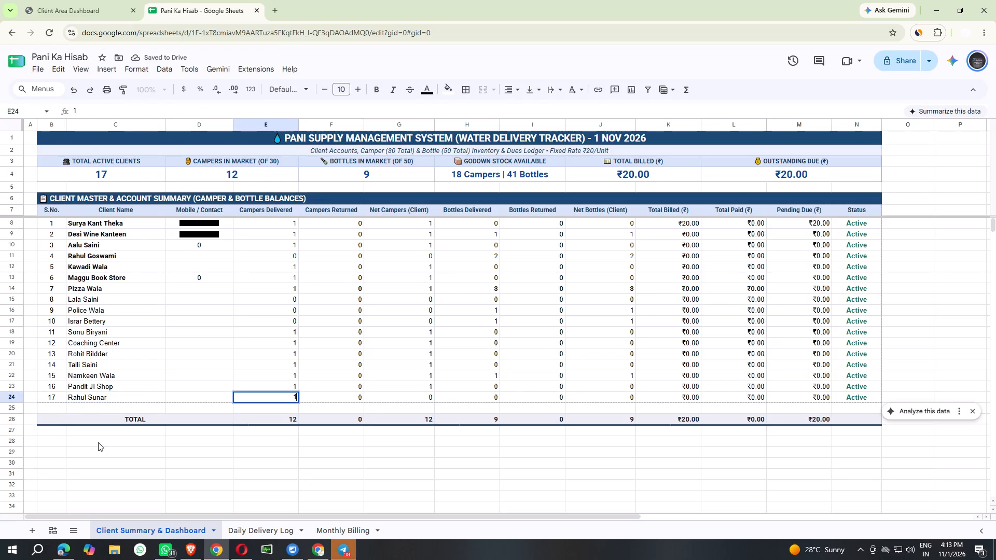
click(111, 453)
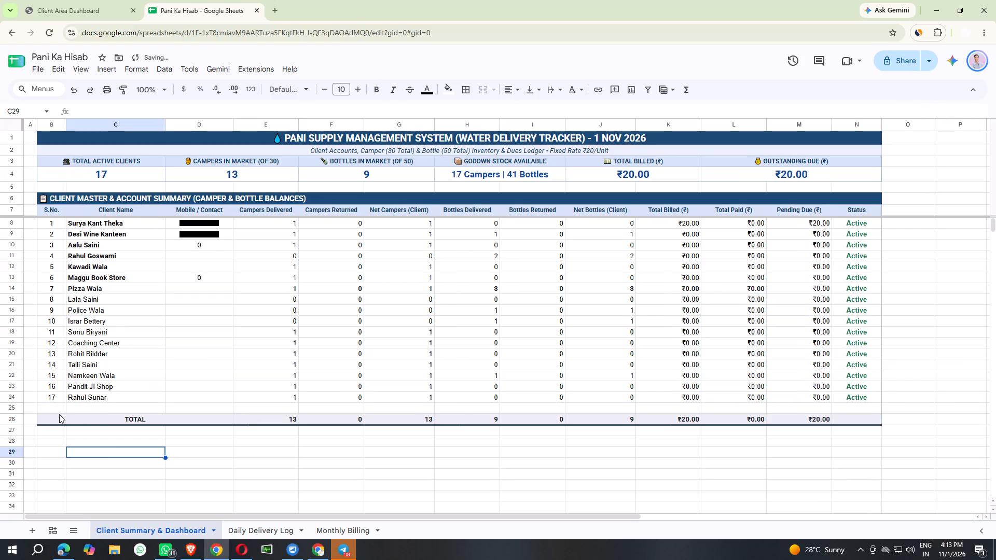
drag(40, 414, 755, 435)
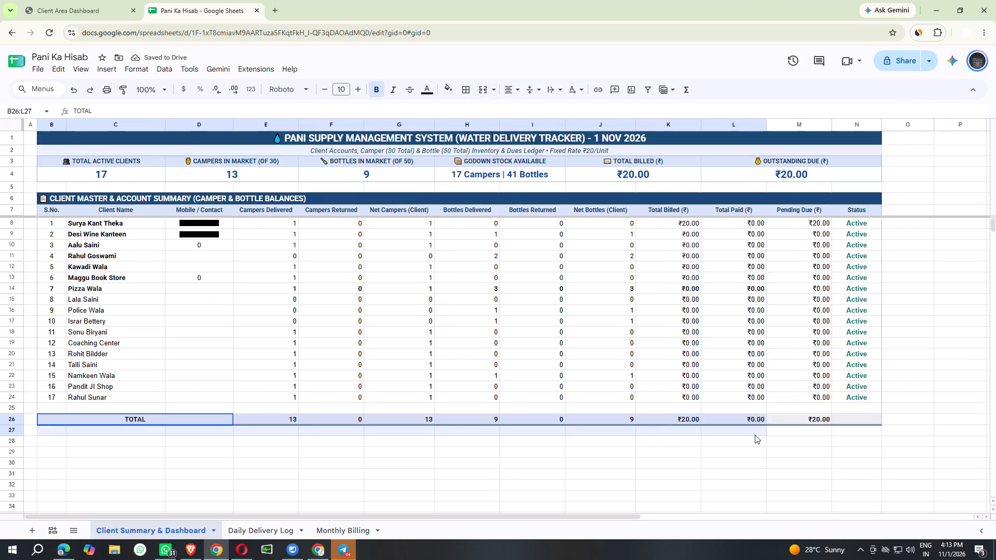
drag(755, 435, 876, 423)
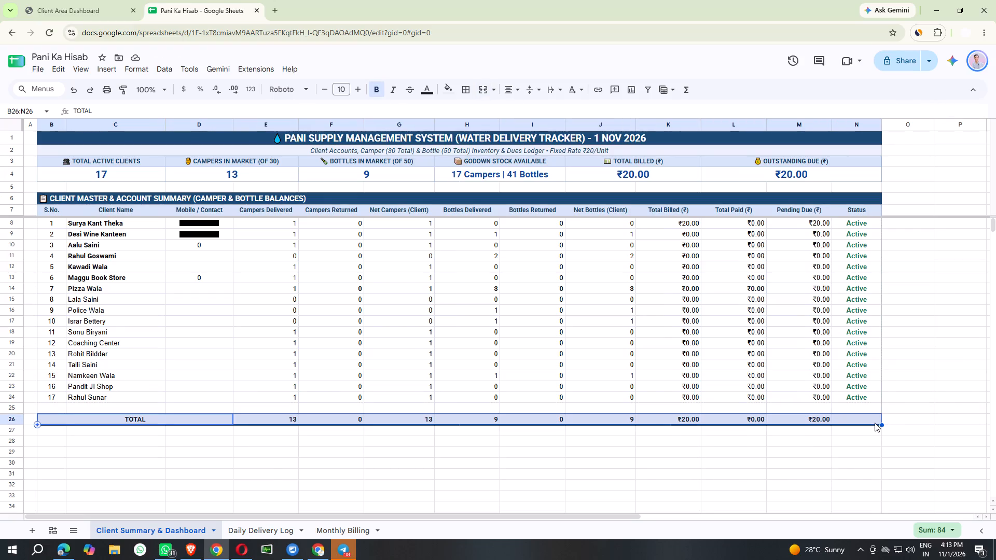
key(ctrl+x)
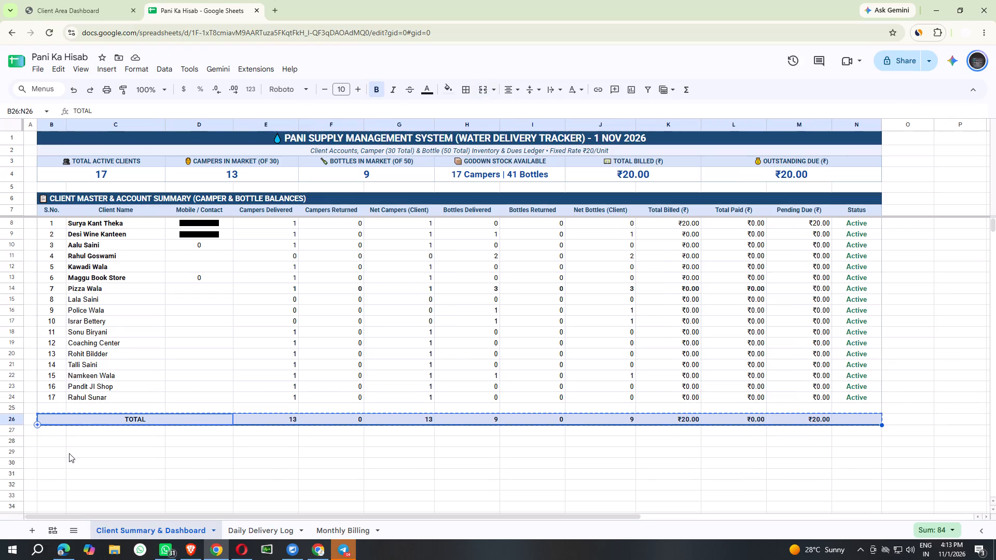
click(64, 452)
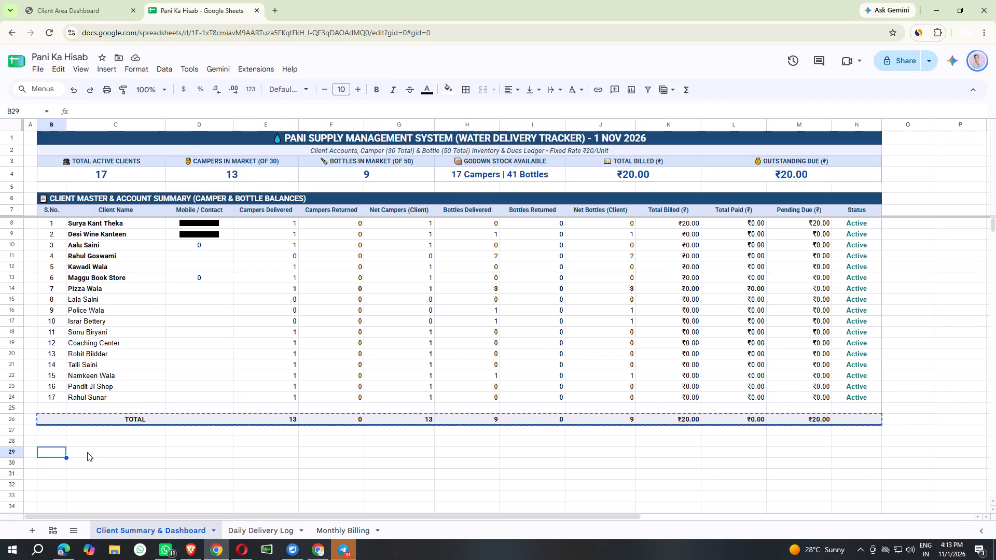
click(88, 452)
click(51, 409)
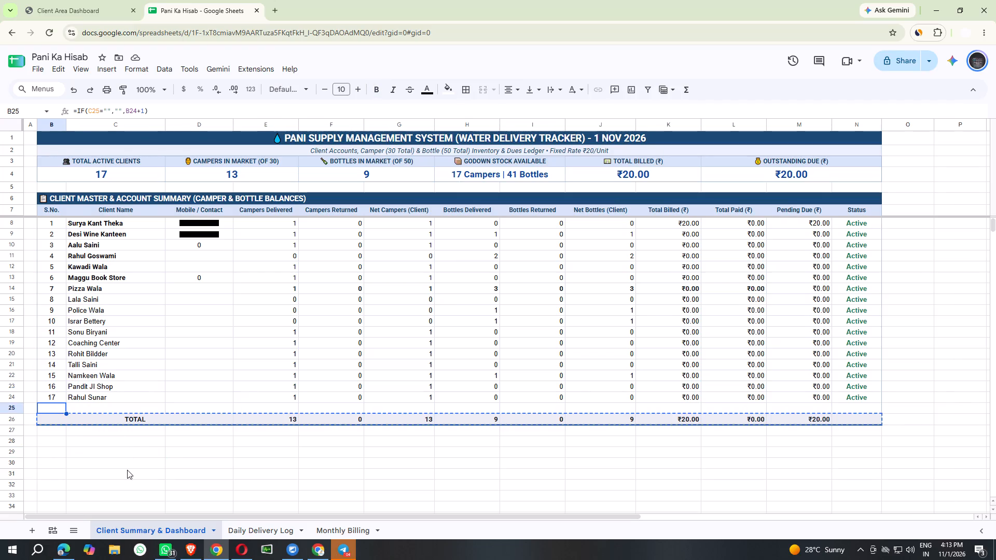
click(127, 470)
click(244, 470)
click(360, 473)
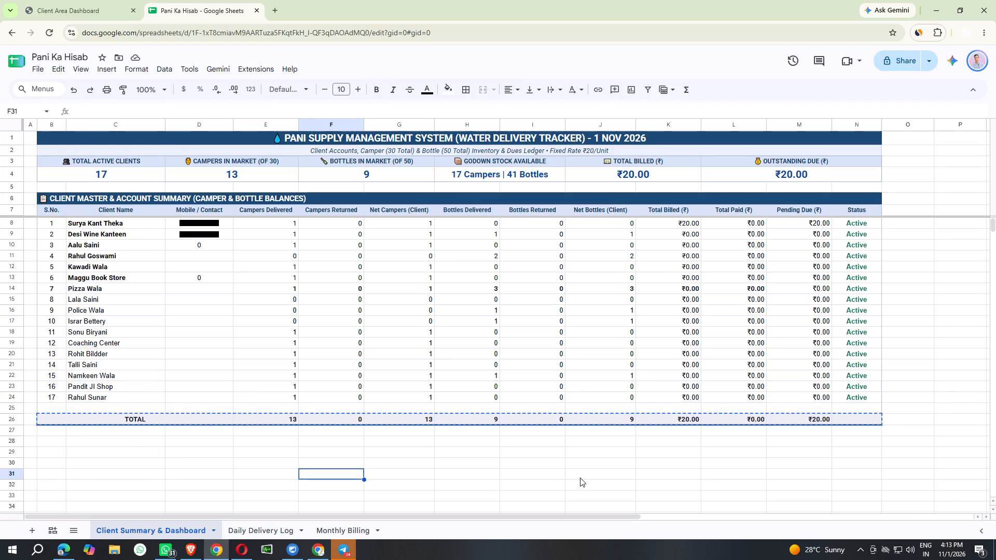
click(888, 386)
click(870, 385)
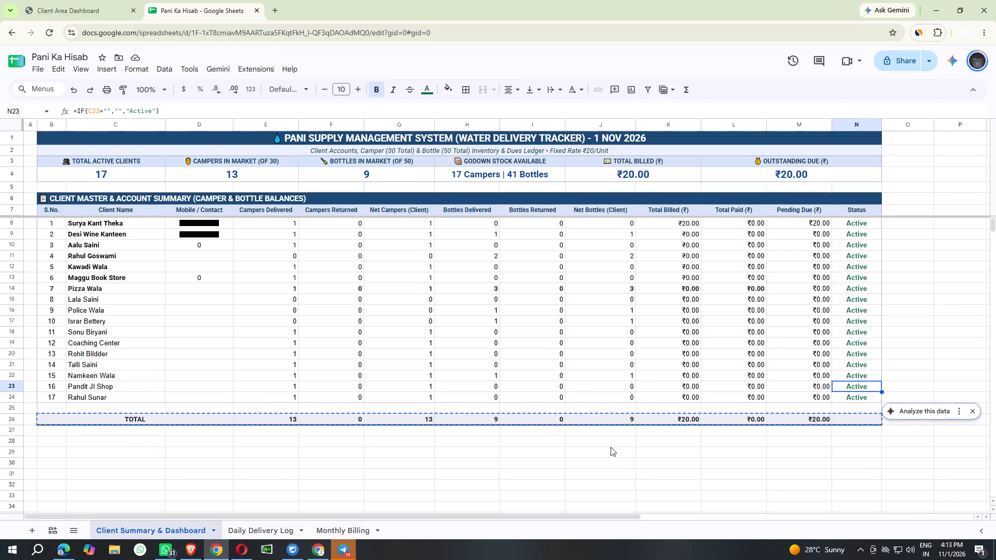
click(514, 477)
Enter serial number 18 in row 25 of the client master table.
click(50, 406)
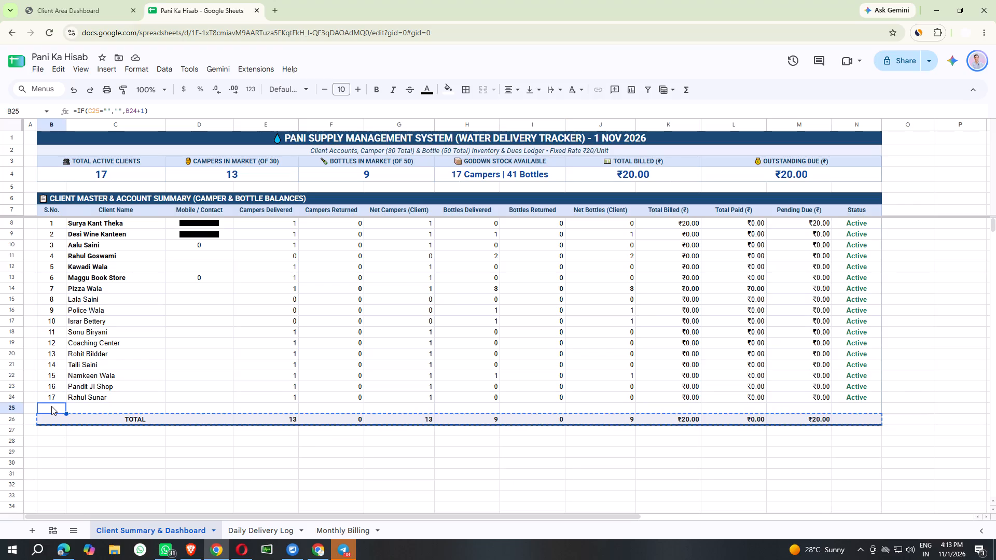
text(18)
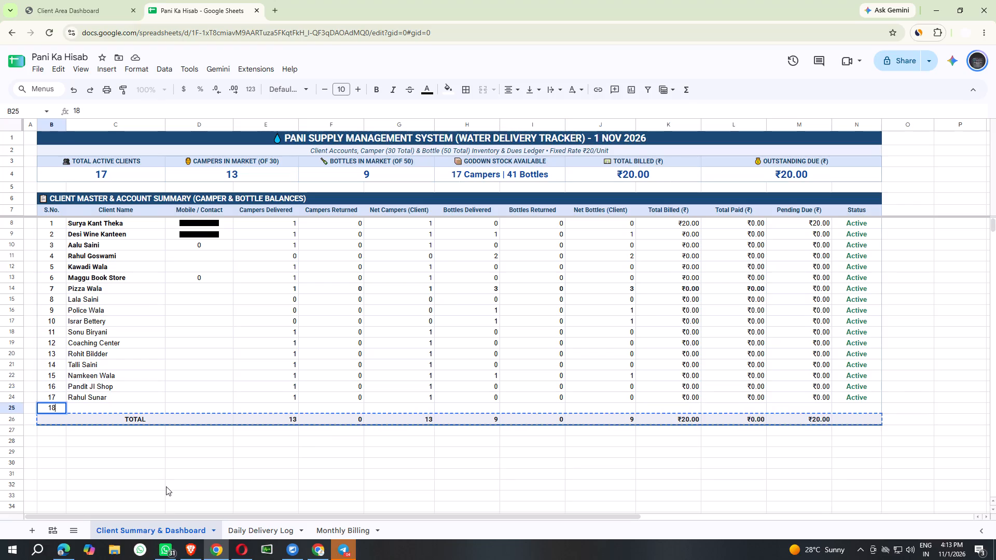
click(164, 485)
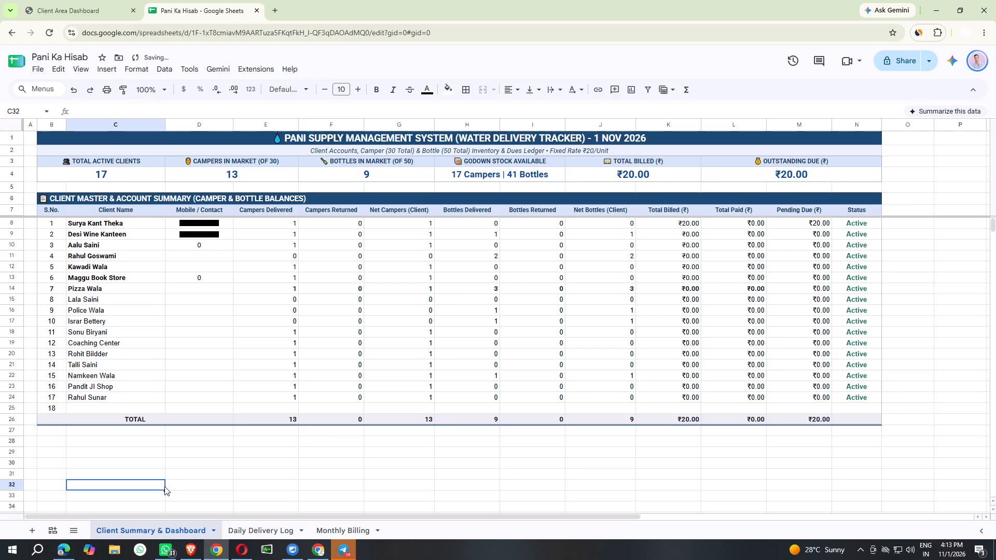
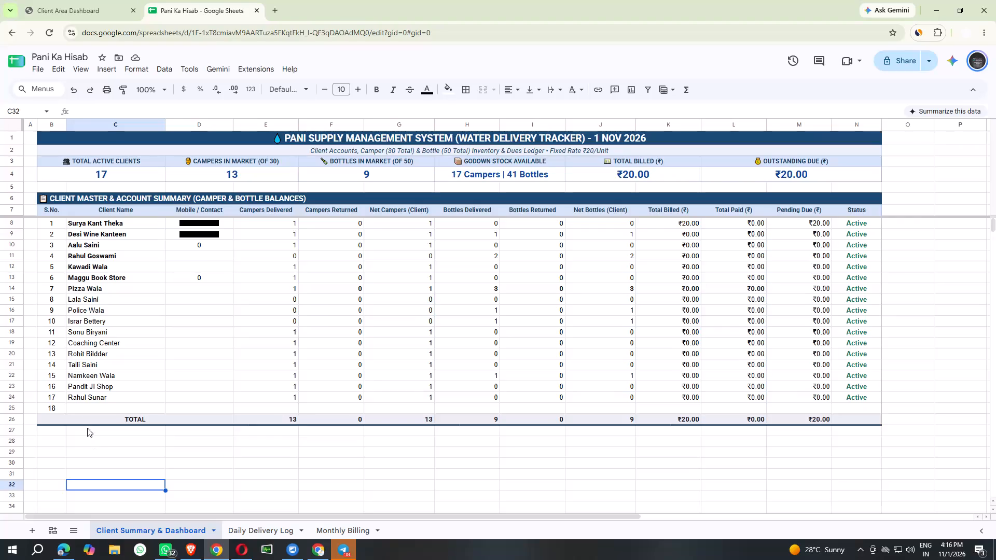
Enter client name "Cycle Wala" for serial number 18 with 1 camper delivered in row 25.
click(80, 408)
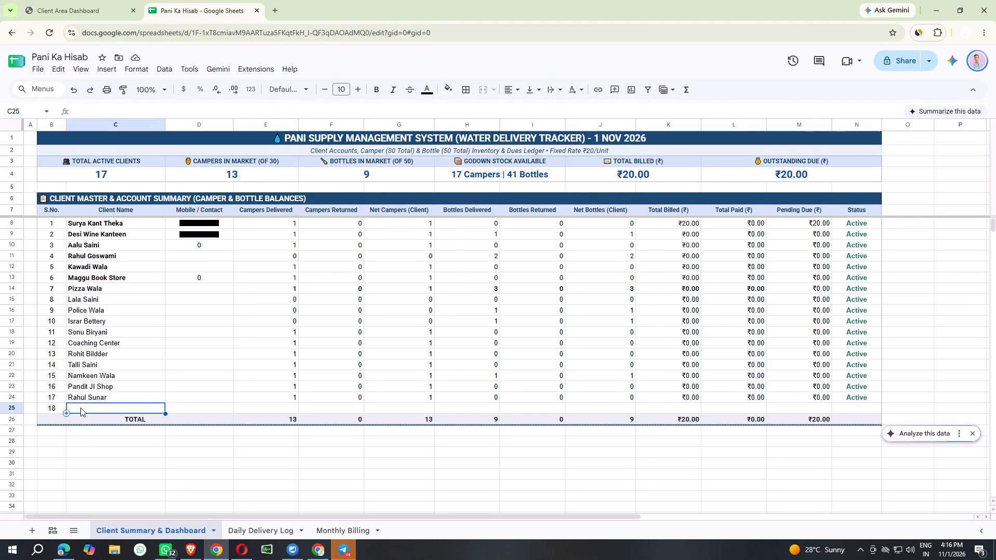
text(Cy)
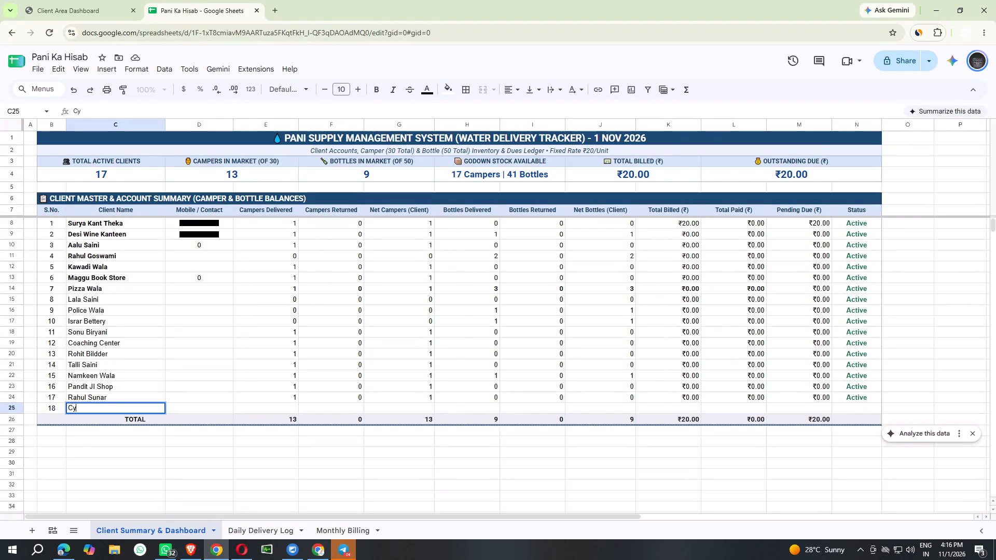
text(cle Wala)
click(295, 410)
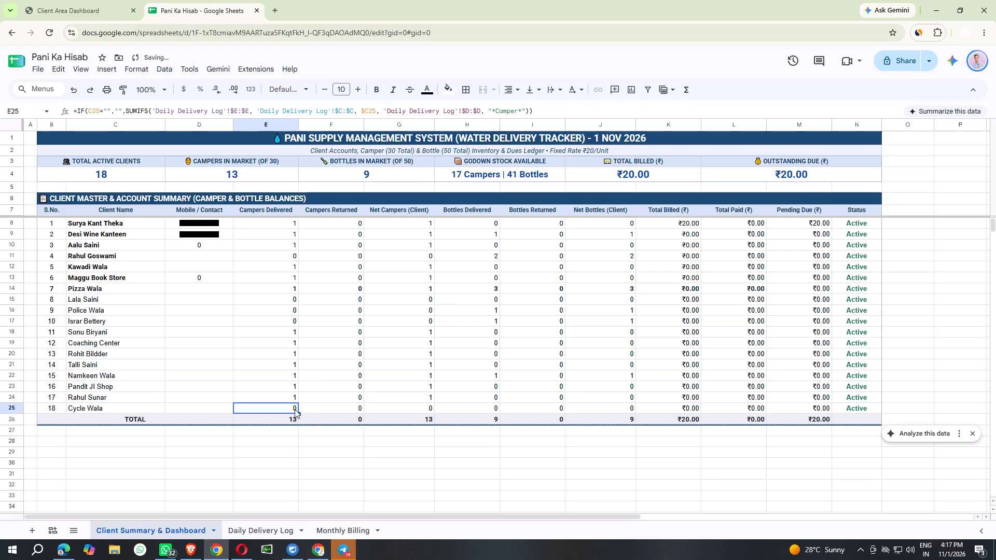
key(1)
Extend the client name for serial number 18 by adding "Agouta" after "Cycle Wala".
click(138, 412)
double_click(138, 409)
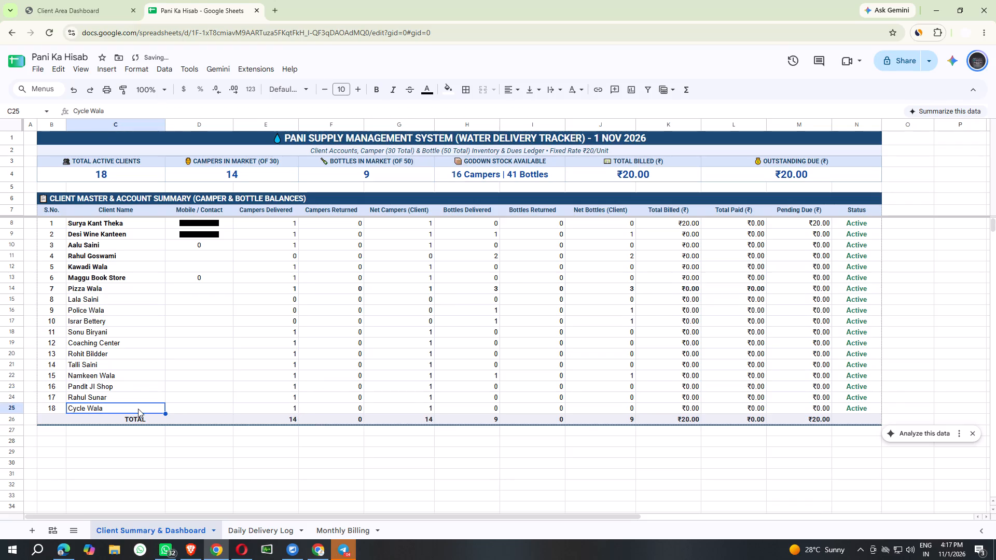
click(138, 409)
key(space)
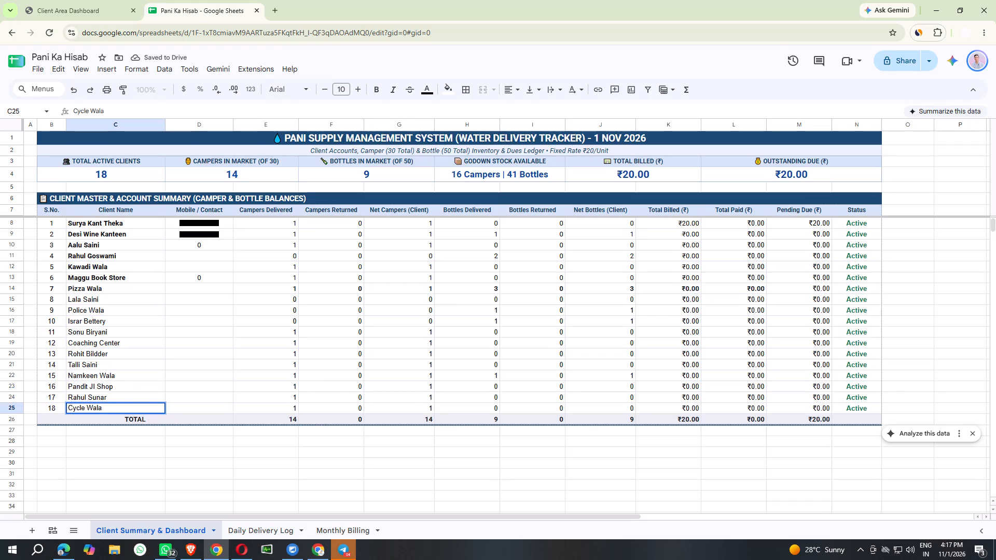
text(Agouta)
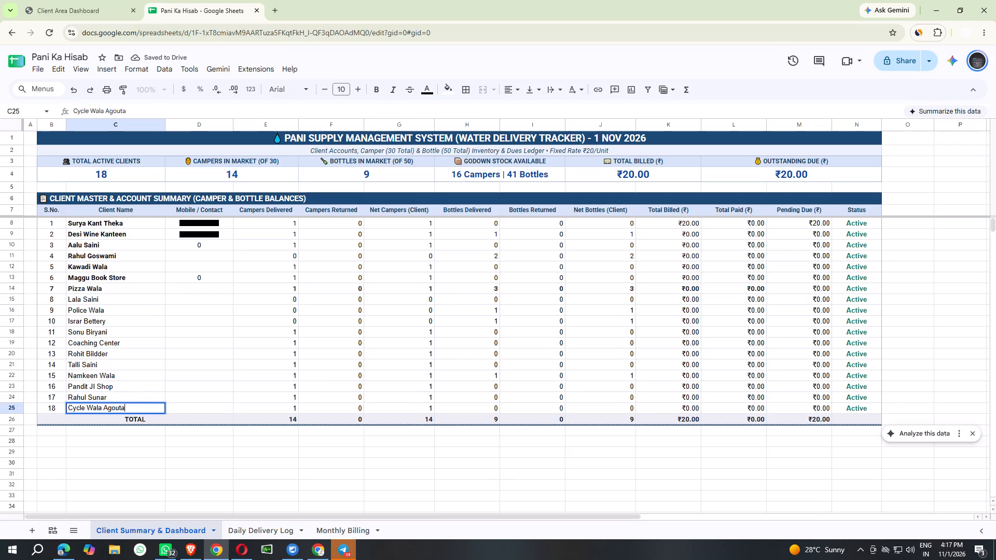
click(206, 446)
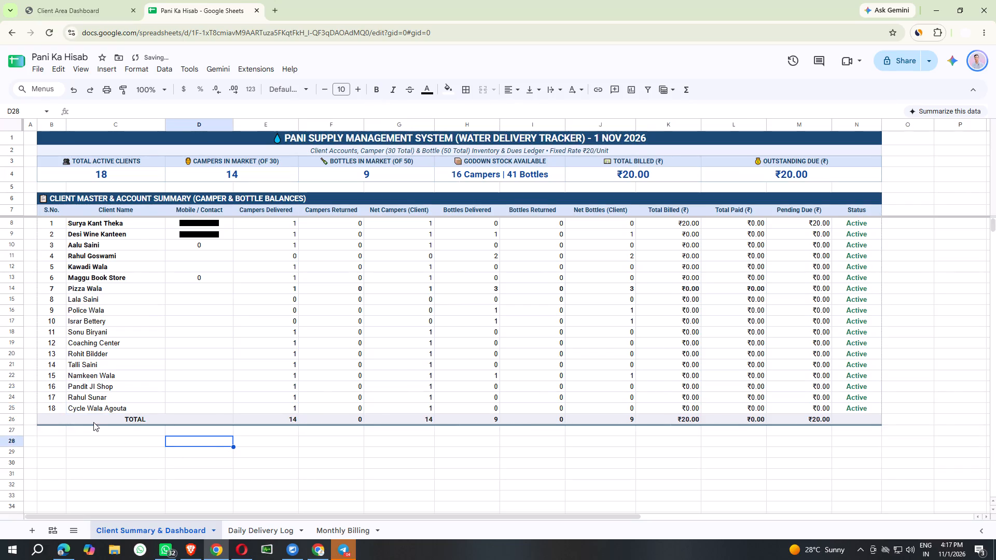
In the Daily Delivery Log sheet, continue the log ID series from DL-102 down to DL-113 in row 15.
click(257, 528)
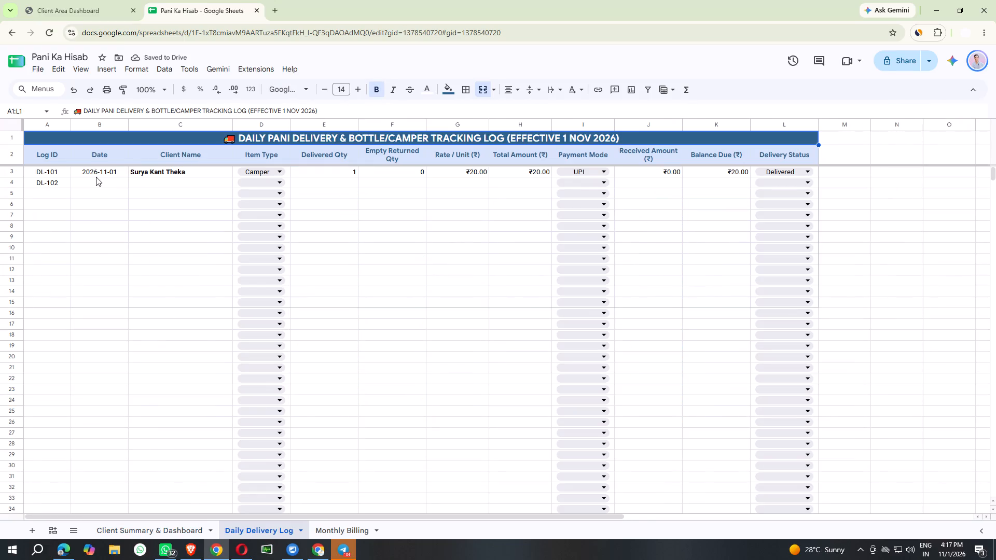
click(96, 174)
click(80, 189)
click(91, 187)
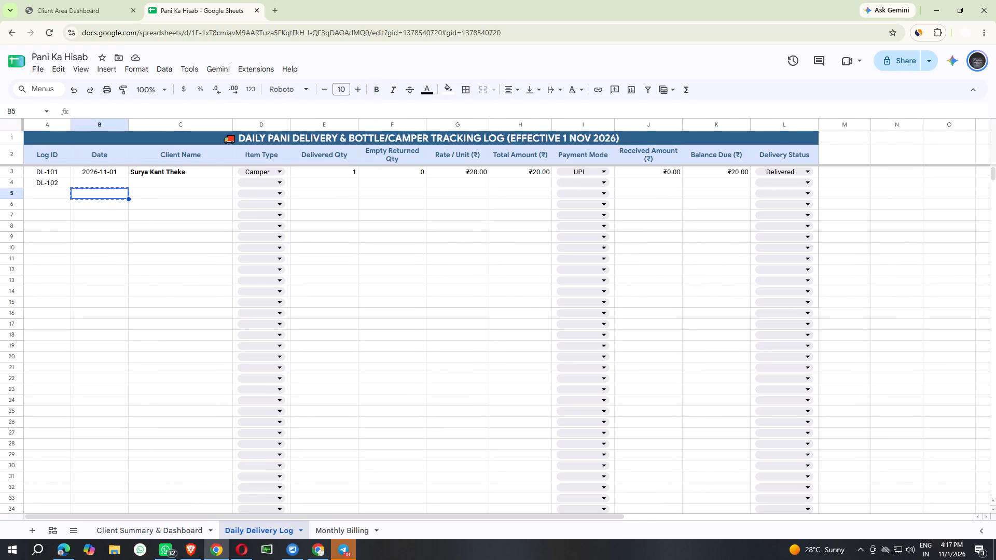
click(95, 180)
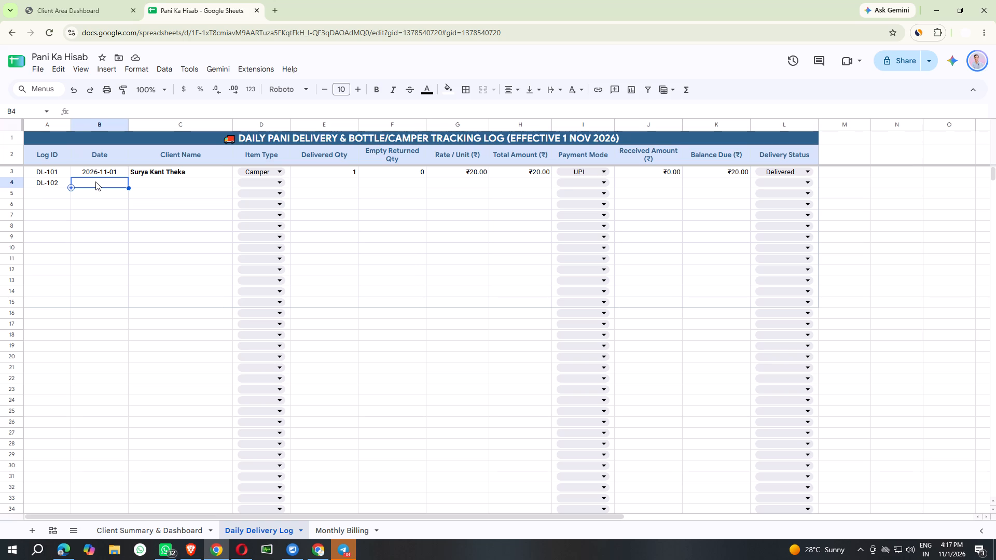
double_click(109, 186)
click(103, 171)
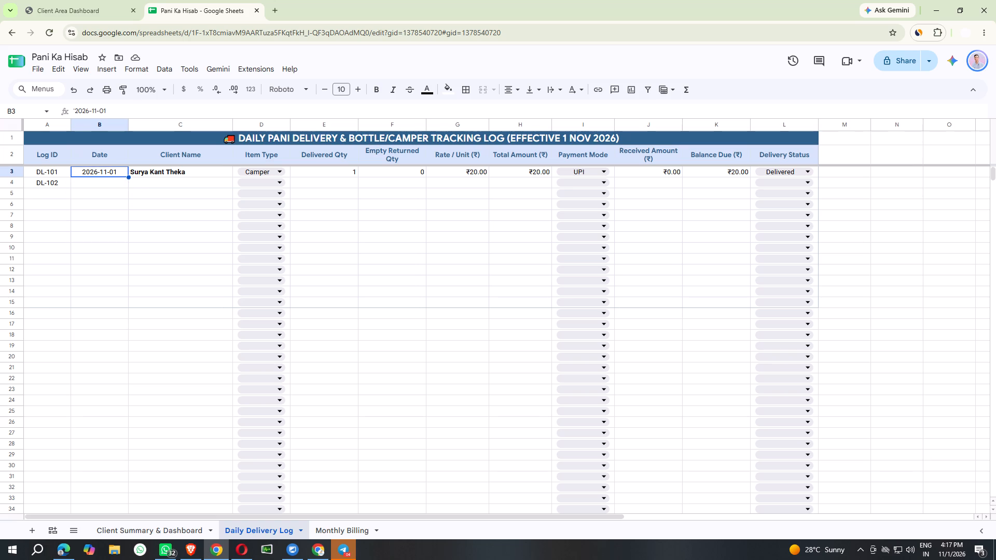
click(49, 172)
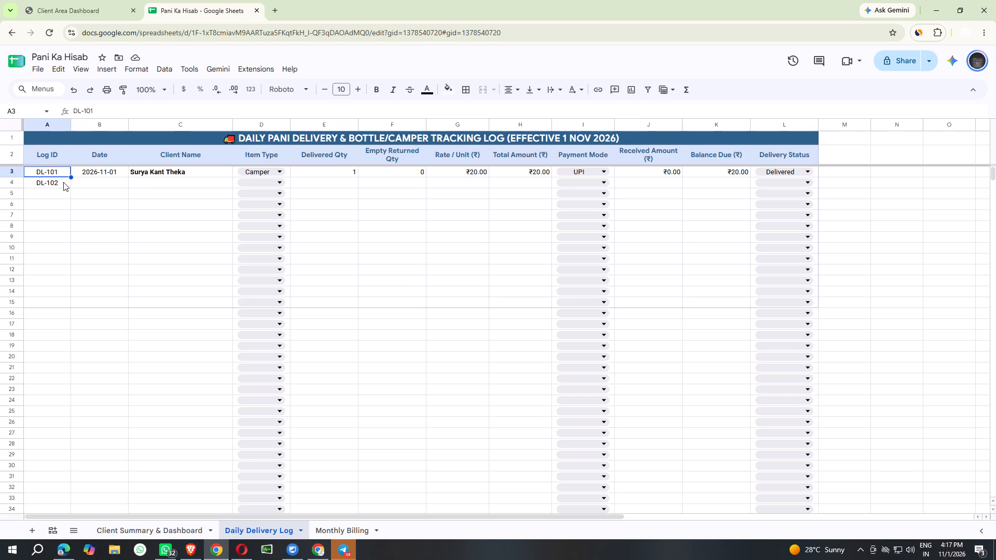
click(63, 182)
drag(55, 172, 56, 183)
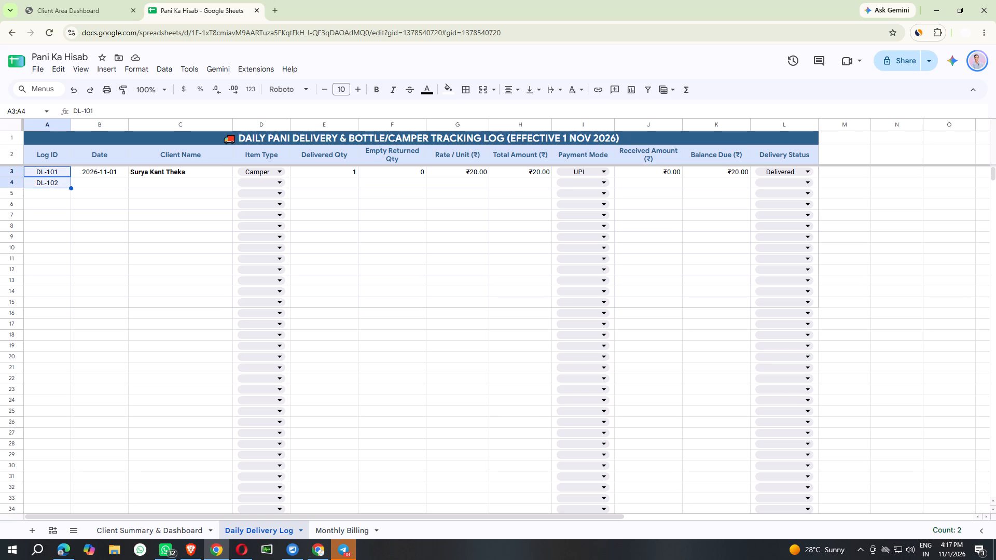
drag(72, 189, 75, 351)
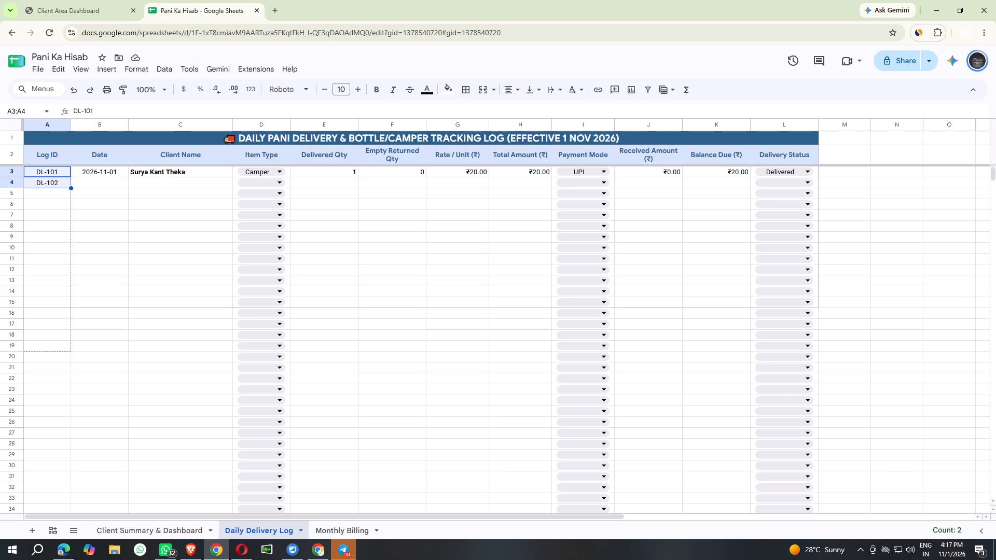
drag(75, 351, 72, 305)
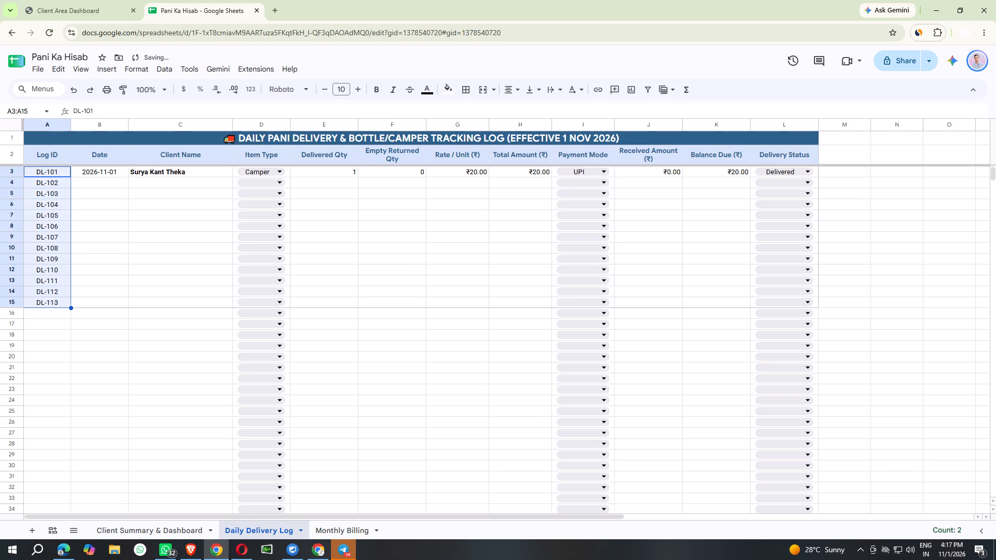
click(87, 334)
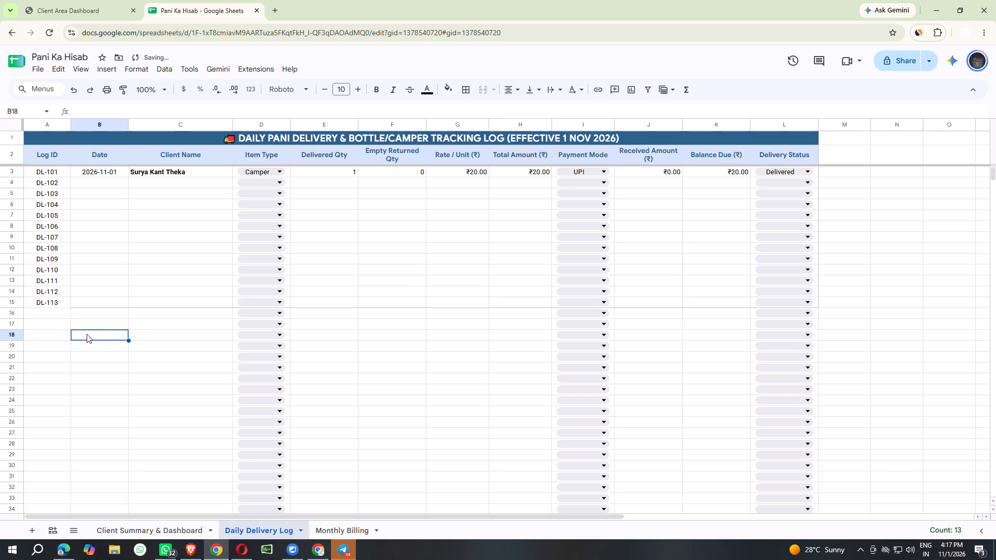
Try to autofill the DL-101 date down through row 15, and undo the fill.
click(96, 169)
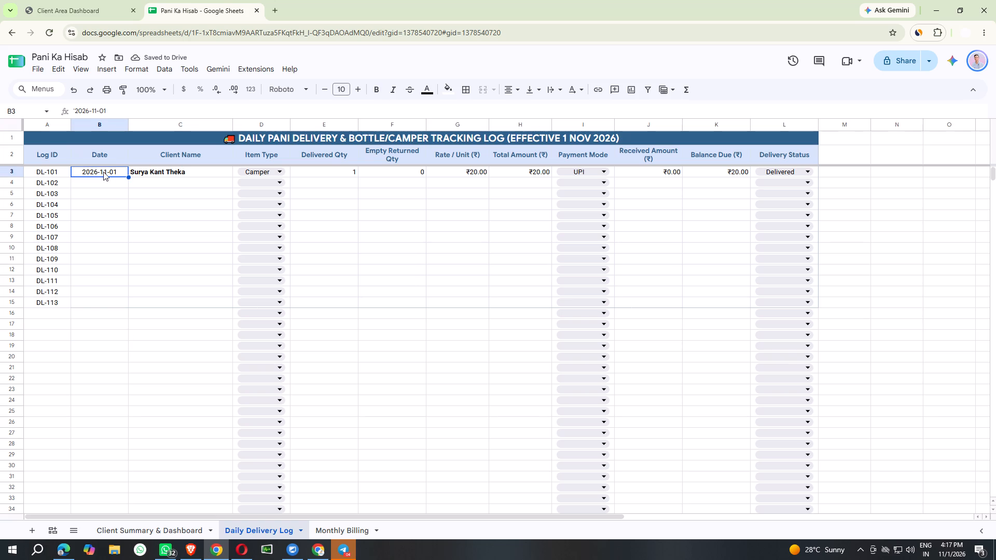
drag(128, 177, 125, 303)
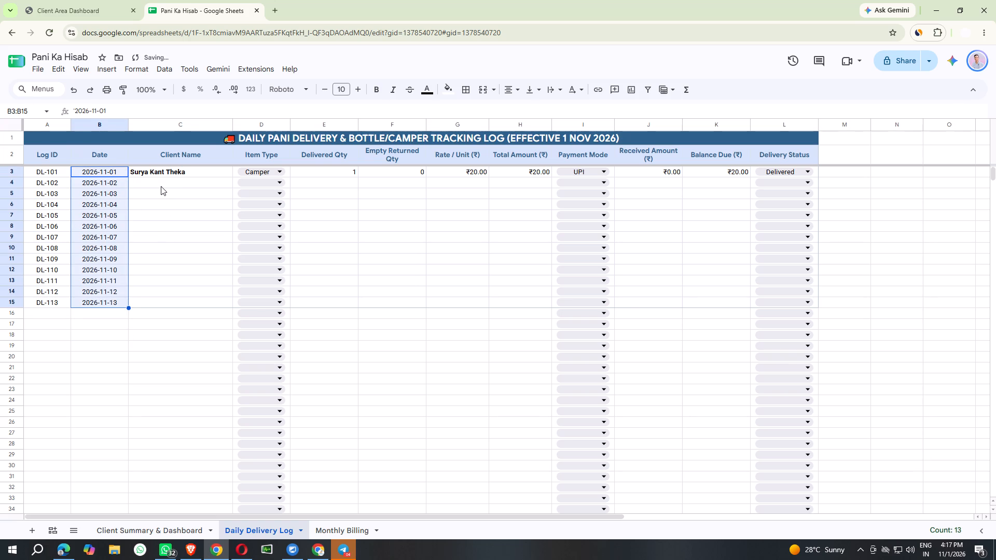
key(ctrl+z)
Copy the date 2026-11-01 from DL-101 into the date cells of log entries DL-102 to DL-106.
click(113, 173)
key(ctrl+c)
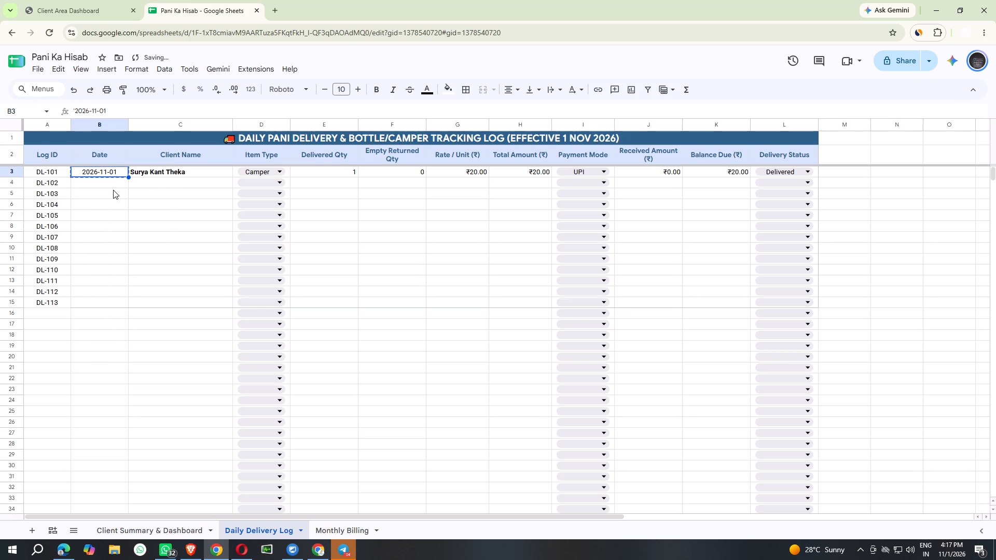
click(112, 190)
click(111, 185)
key(ctrl+v)
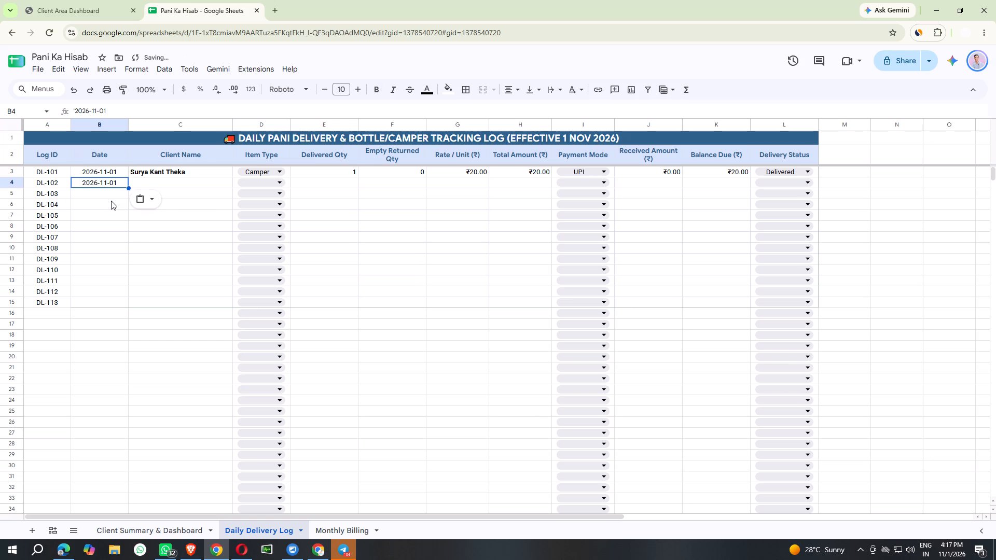
click(111, 201)
click(107, 195)
key(ctrl+v)
click(107, 202)
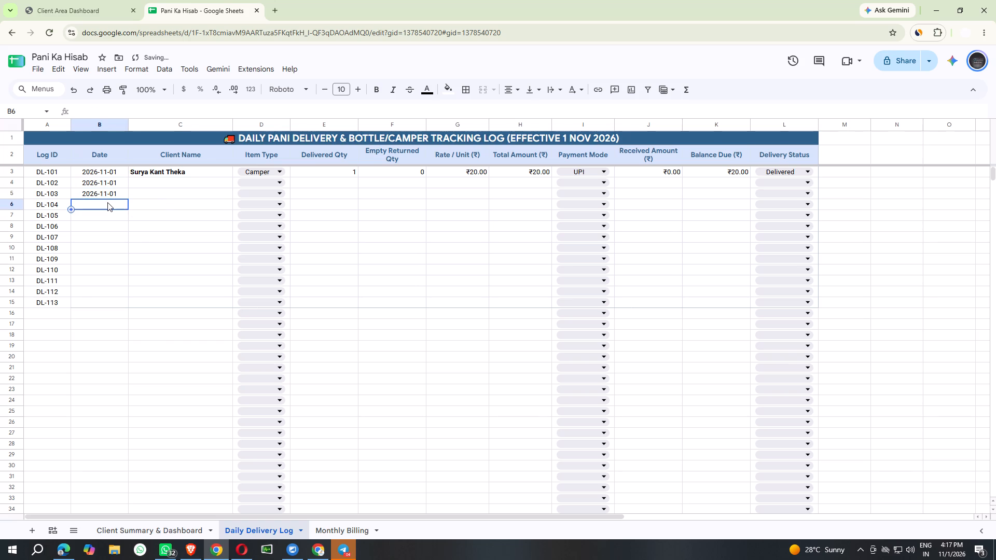
key(ctrl+v)
click(113, 216)
key(ctrl+v)
click(113, 227)
key(ctrl+v)
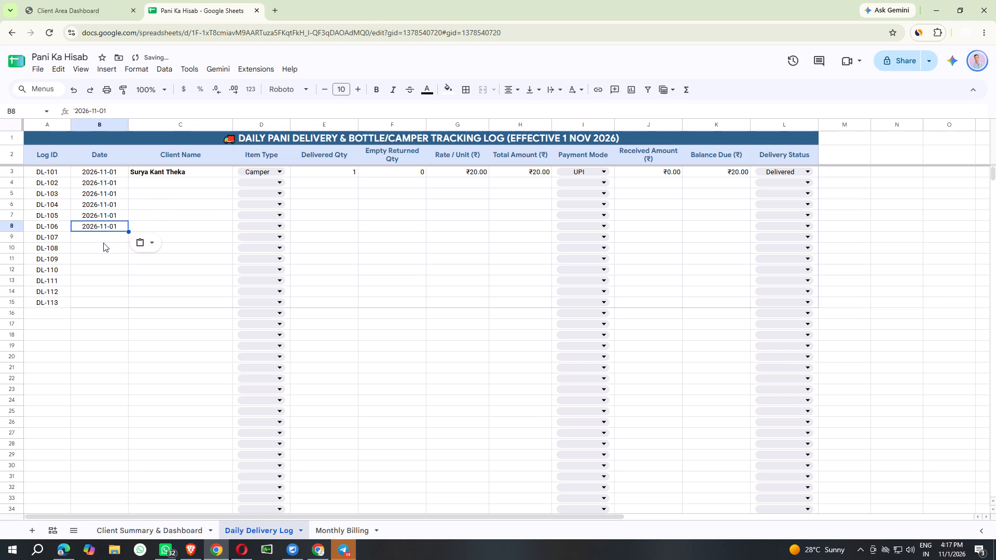
Paste the date 2026-11-01 into the date cells of log entries DL-107 to DL-113.
click(103, 242)
key(ctrl+v)
click(103, 245)
key(ctrl+v)
click(103, 257)
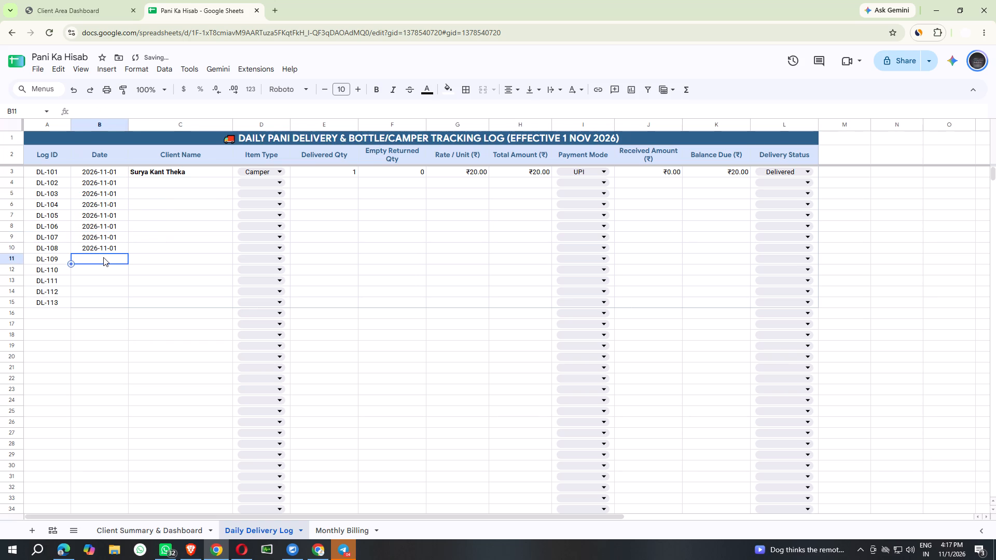
key(ctrl+v)
click(101, 272)
key(ctrl+v)
click(90, 281)
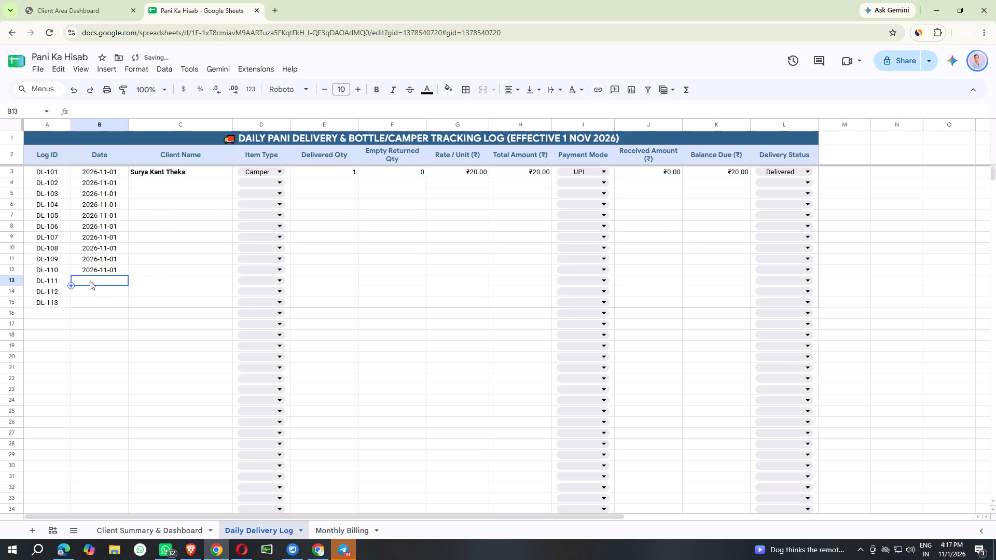
key(ctrl+v)
click(88, 293)
key(ctrl+v)
click(93, 304)
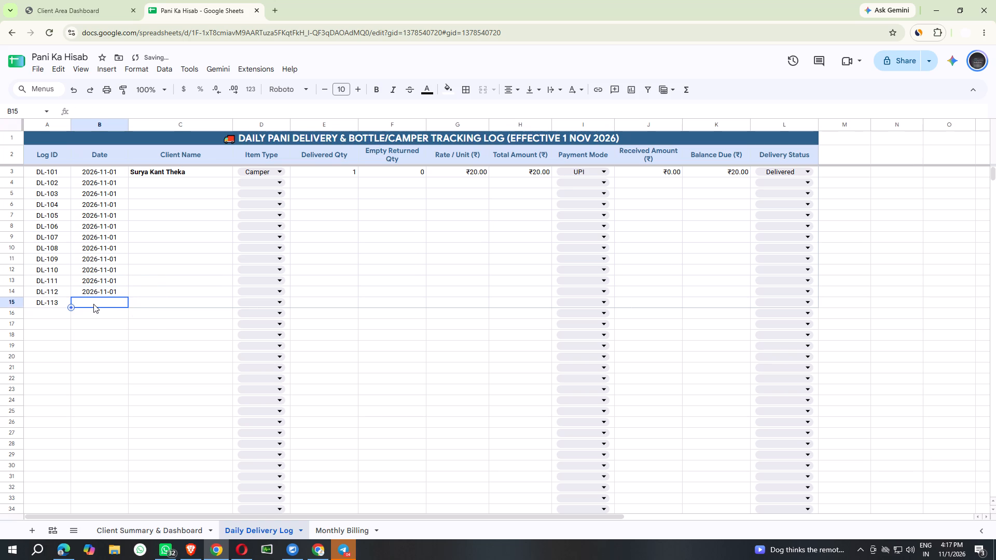
key(ctrl+v)
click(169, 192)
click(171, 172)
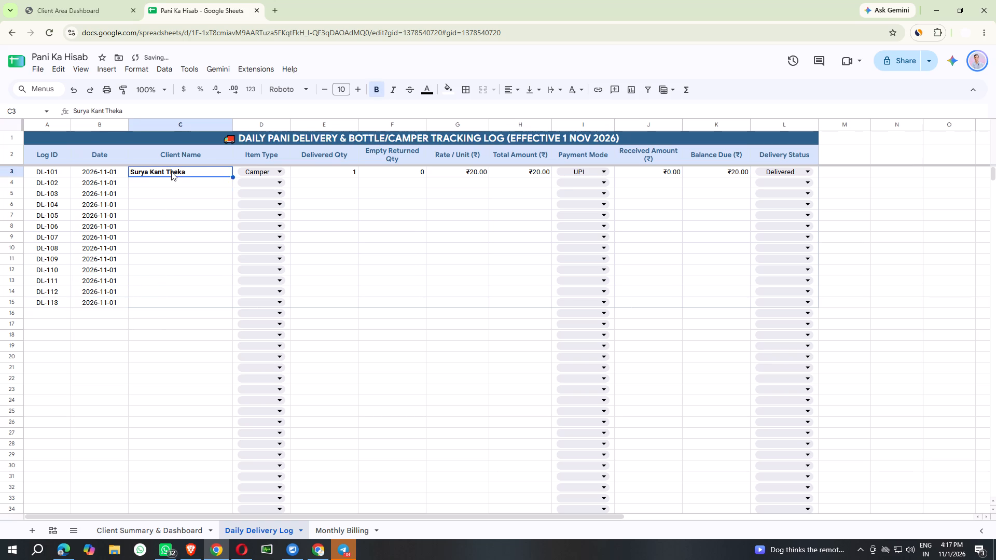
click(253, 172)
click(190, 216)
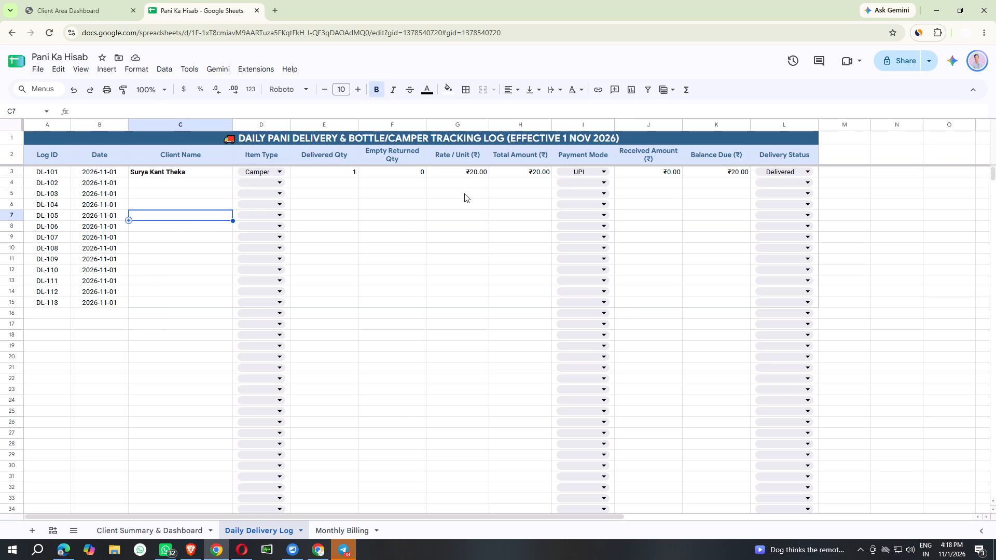
Set the rate per unit of log entry DL-101 to 0.
click(471, 175)
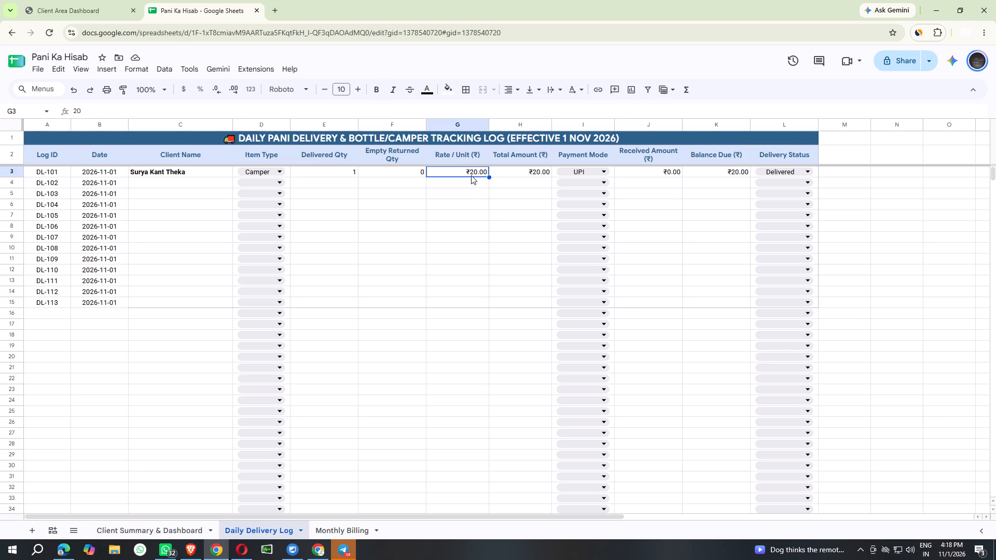
key(0)
click(539, 172)
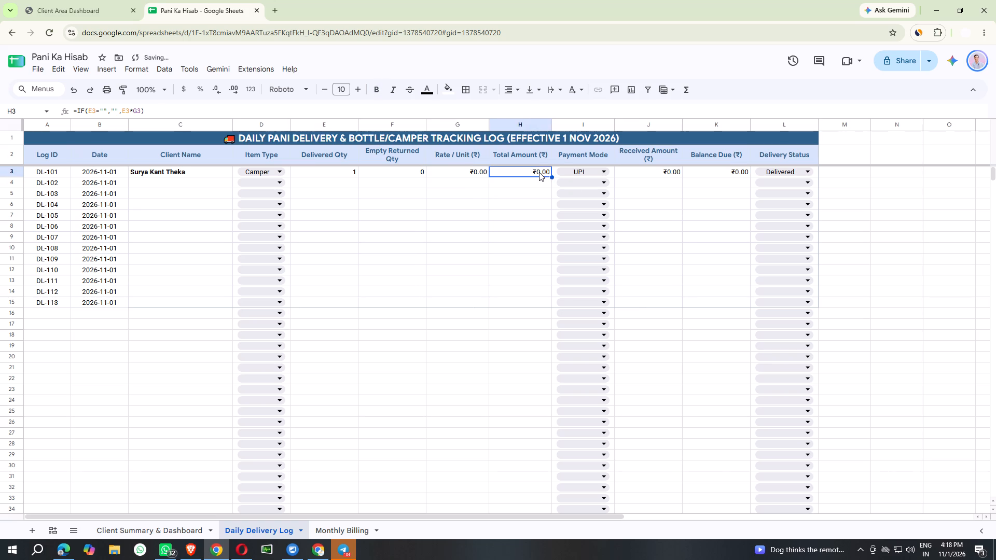
click(516, 189)
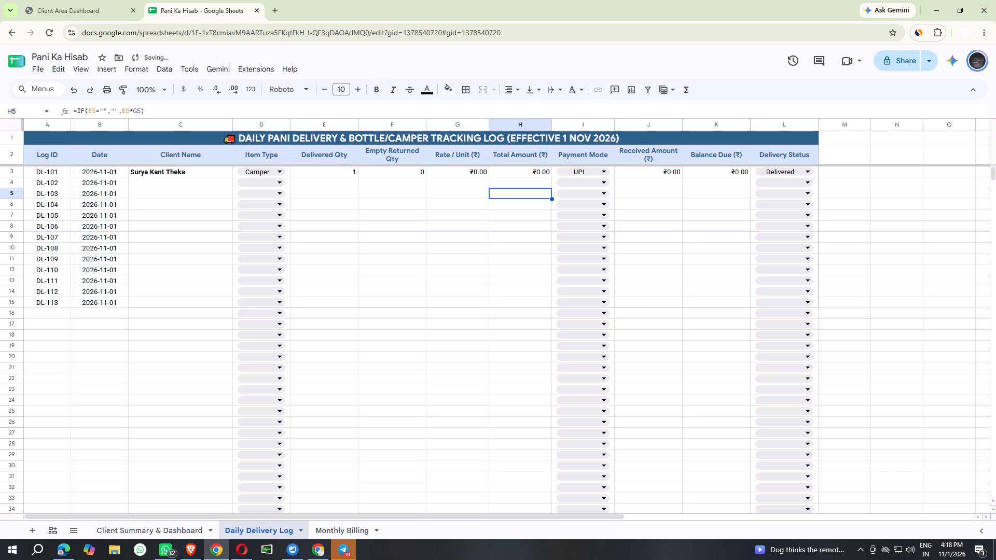
Return to the Client Summary & Dashboard sheet to view the client accounts.
click(275, 180)
click(187, 179)
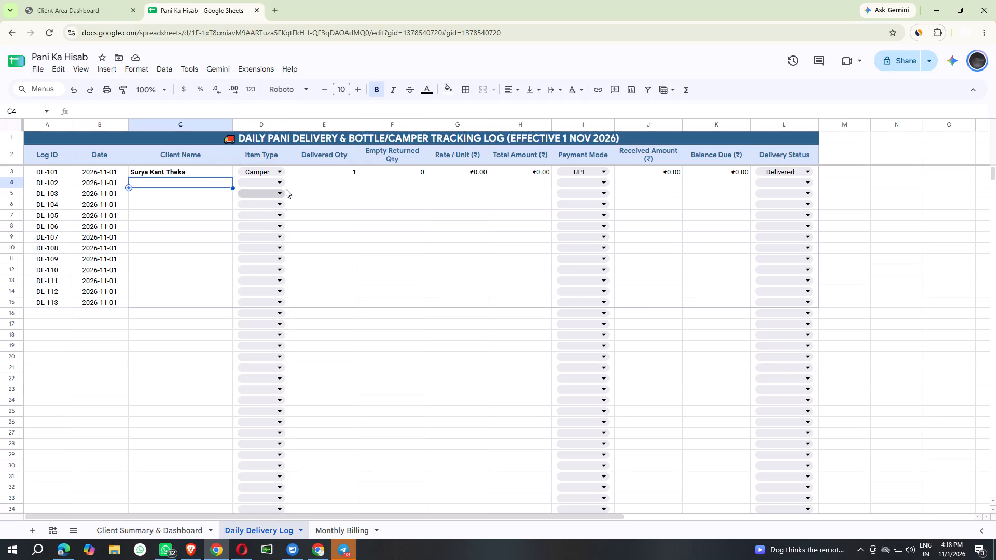
click(350, 174)
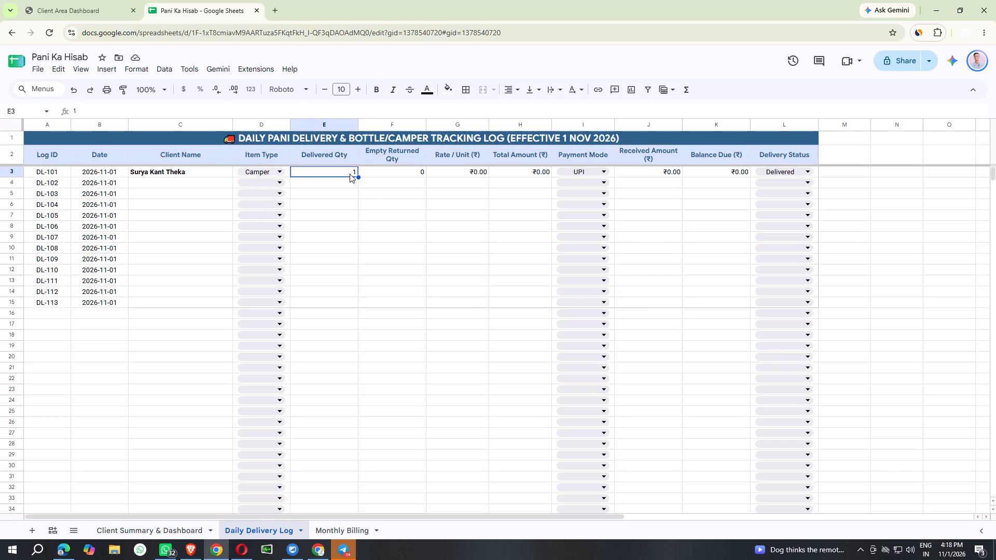
click(179, 531)
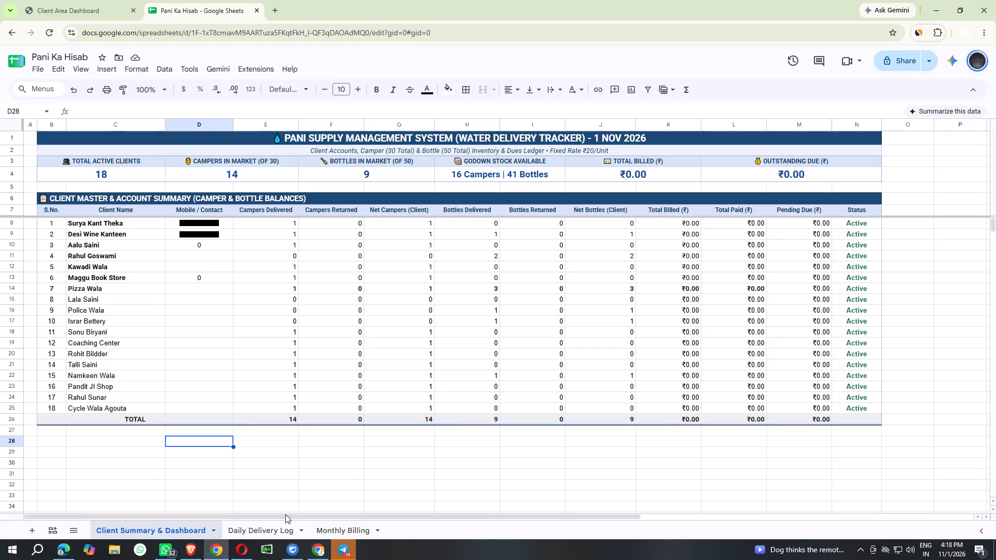
In the Monthly Billing sheet, set the payment date of the bill with ID 1 to 2026-12-01.
click(265, 530)
click(336, 531)
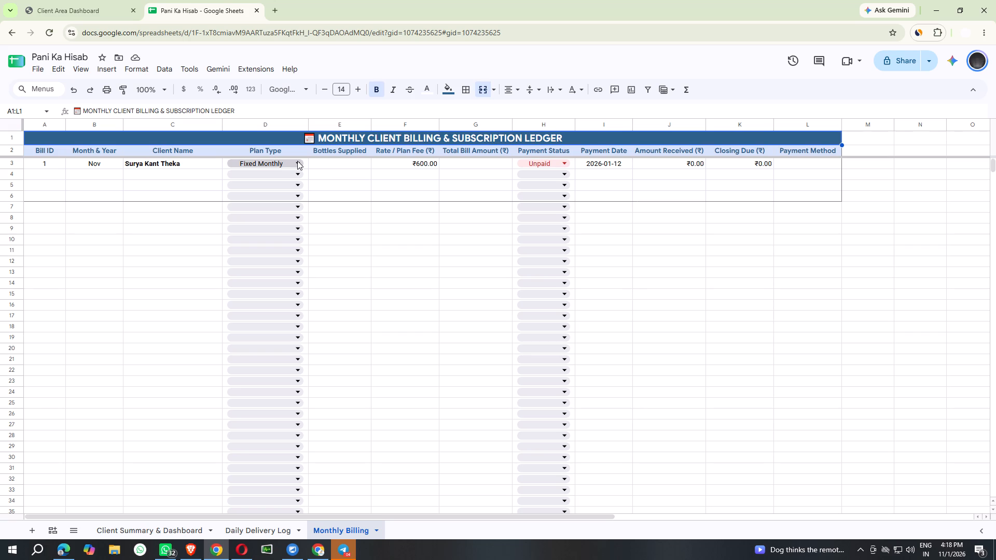
click(620, 160)
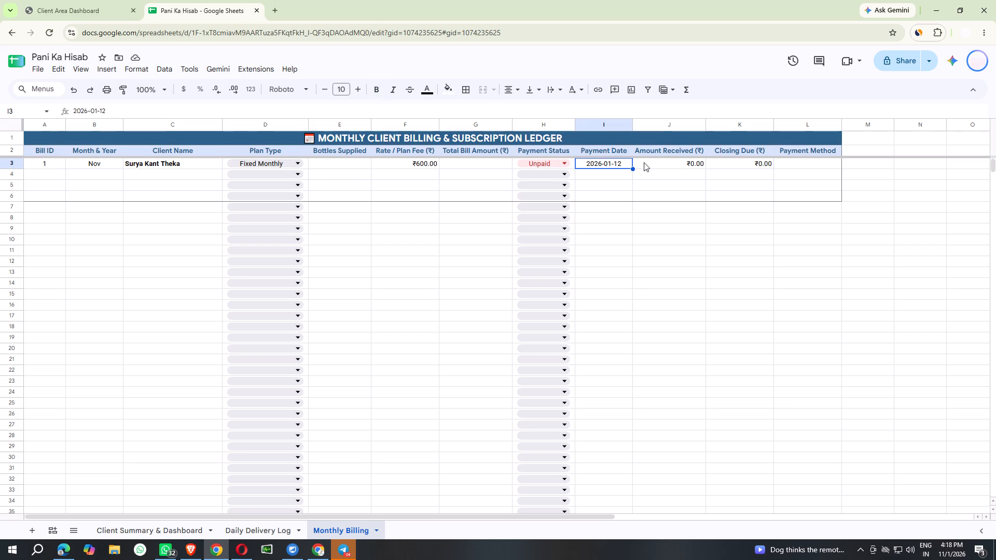
double_click(621, 162)
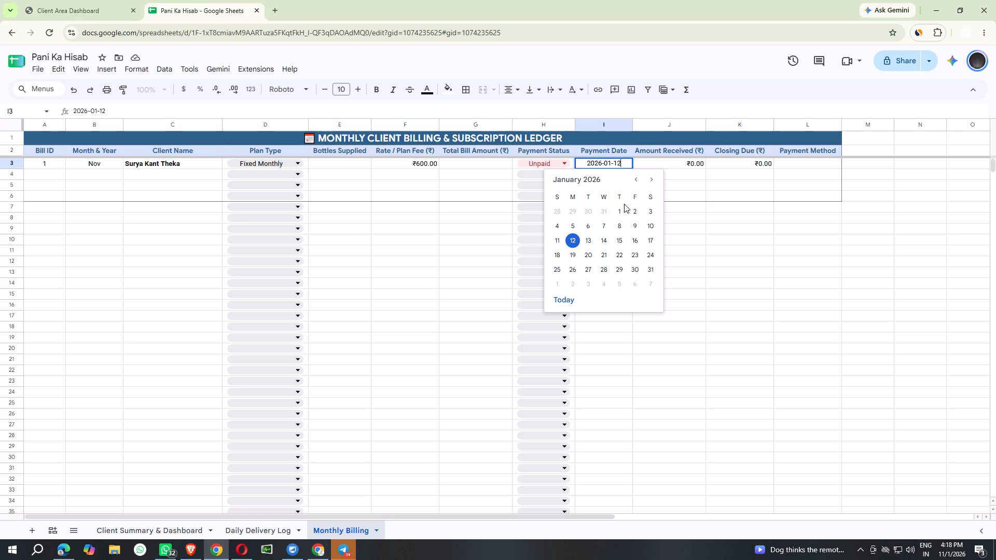
triple_click(656, 181)
triple_click(656, 181)
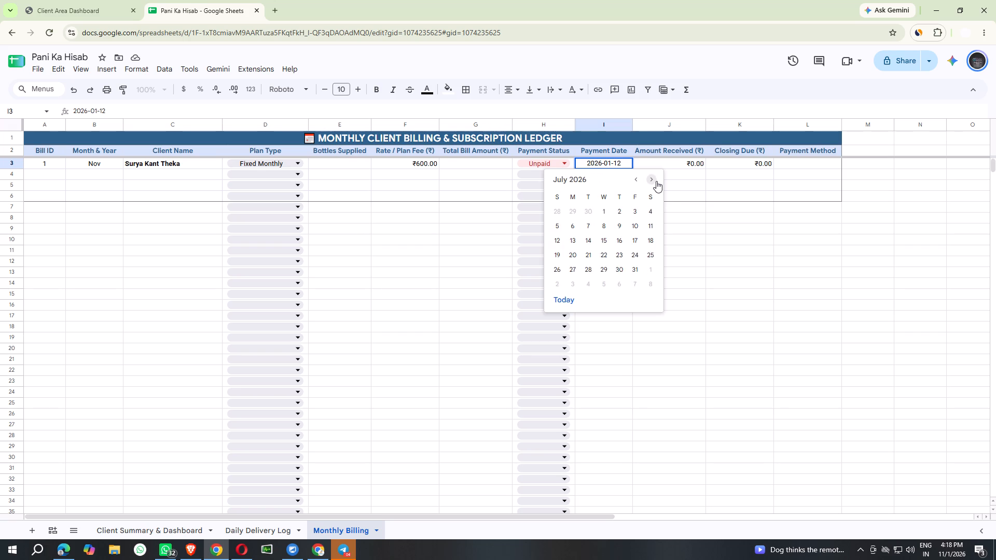
double_click(656, 181)
double_click(656, 181)
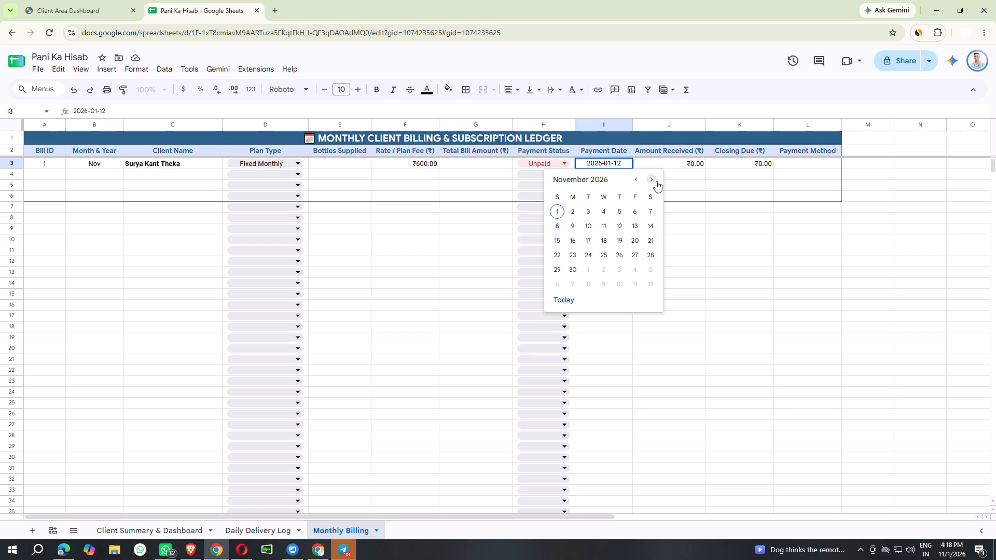
click(656, 181)
click(590, 209)
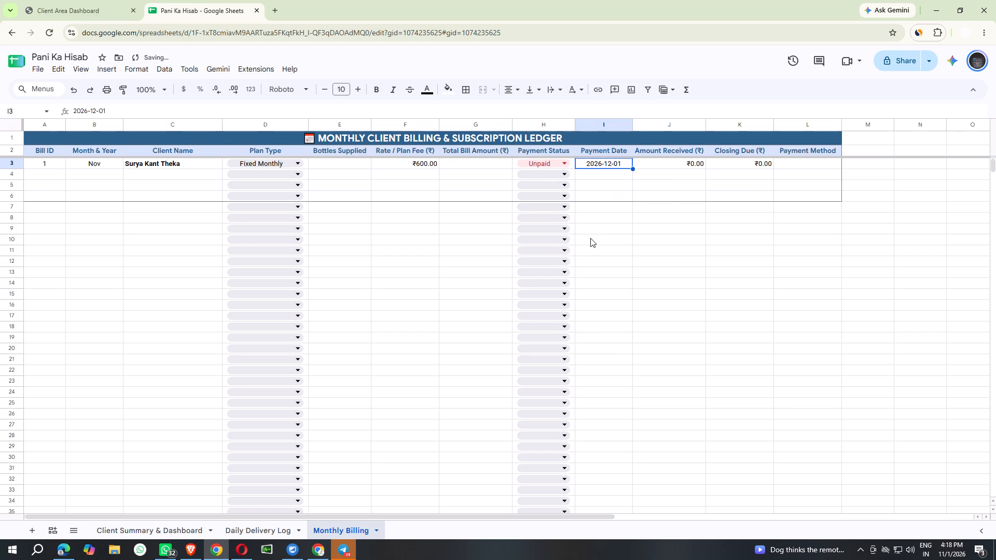
click(619, 206)
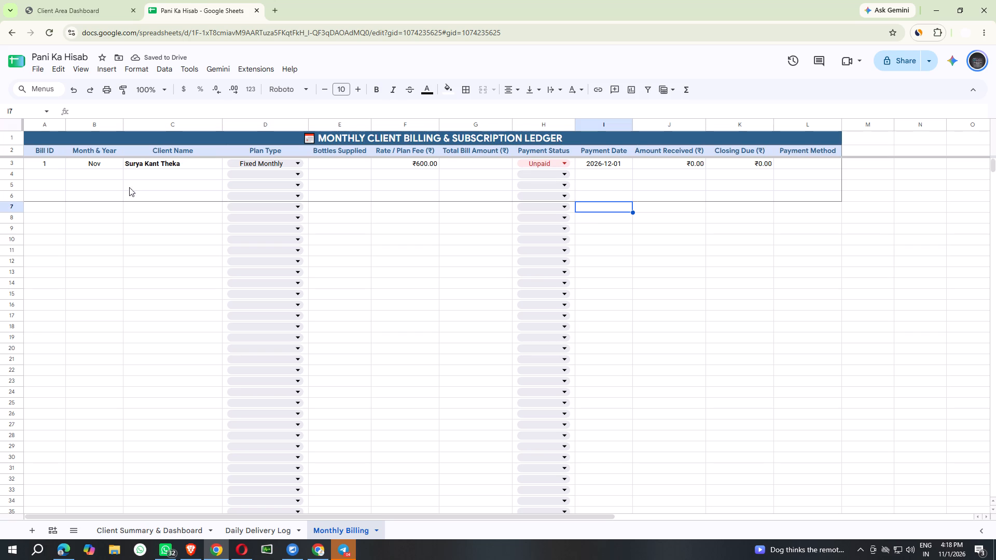
Return to the Client Summary & Dashboard sheet to view the client accounts.
click(51, 172)
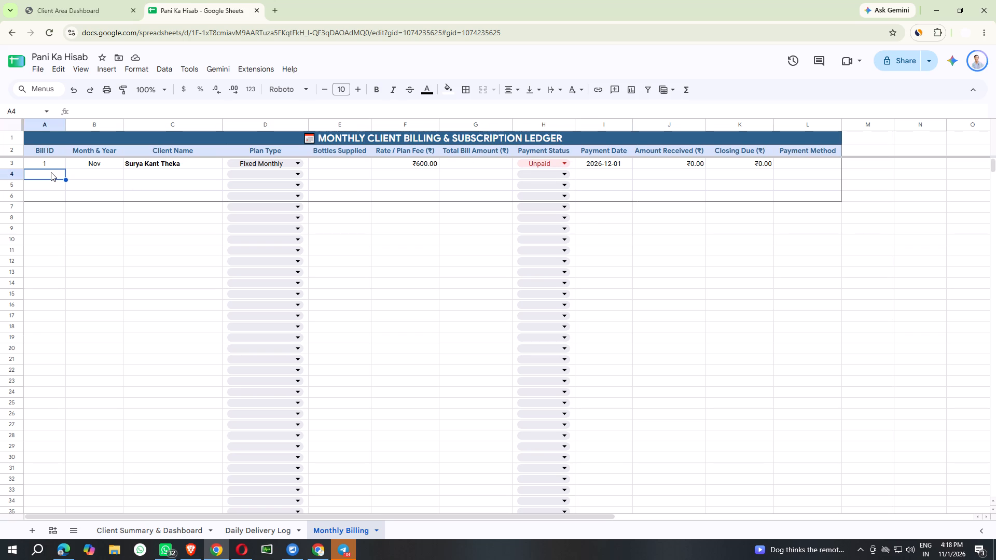
click(158, 228)
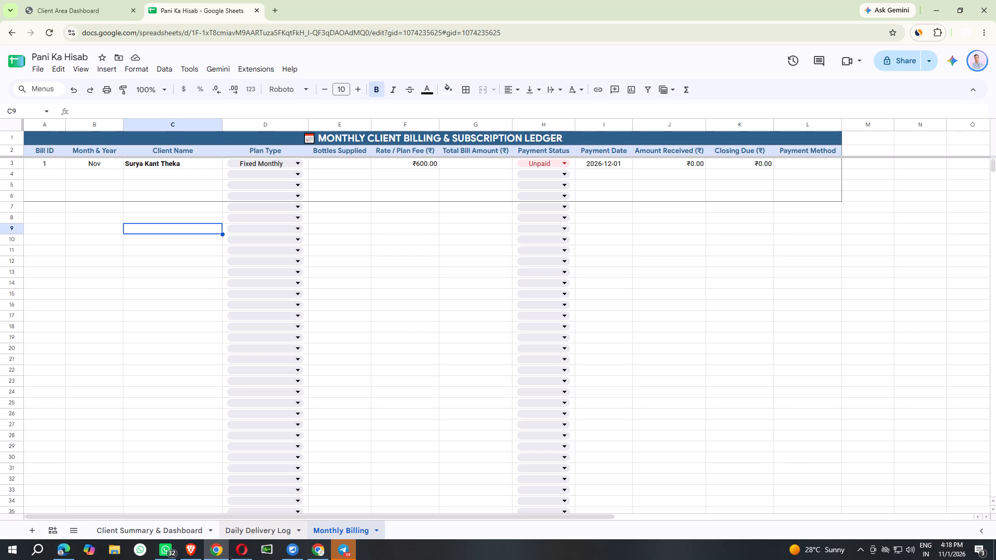
click(168, 528)
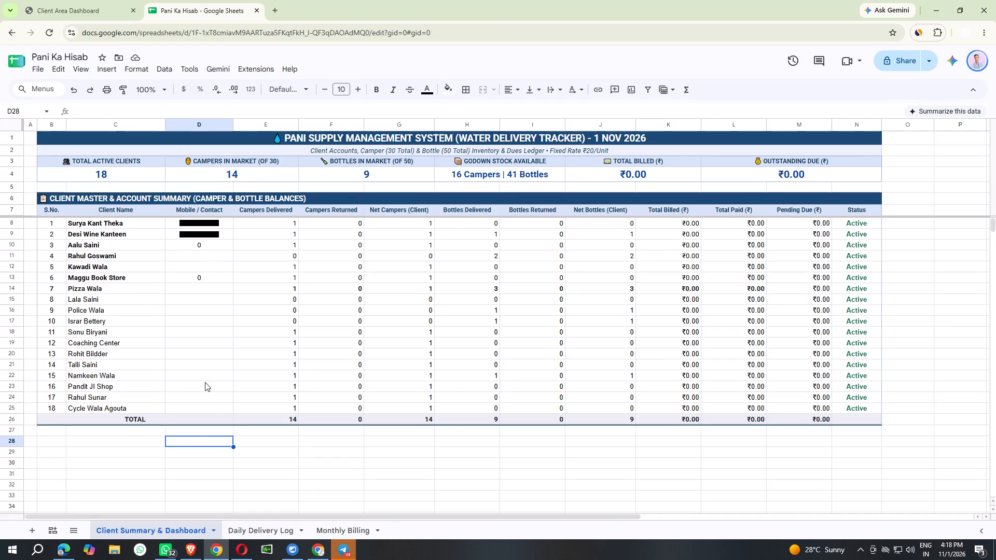